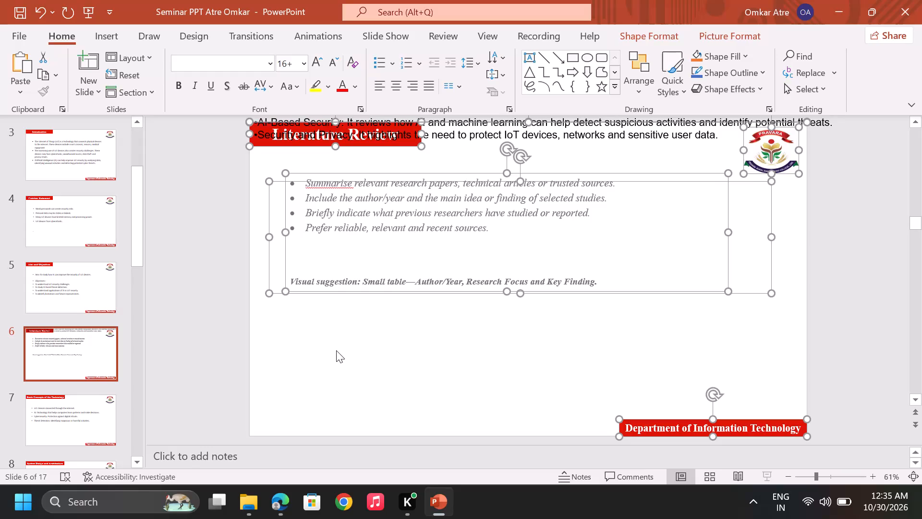
Move the three pasted bullets from the text box over the title into the Literature Review placeholder, after the "Summarise relevant research papers" line.
{"action": "left_click", "coordinate": [527, 137]}
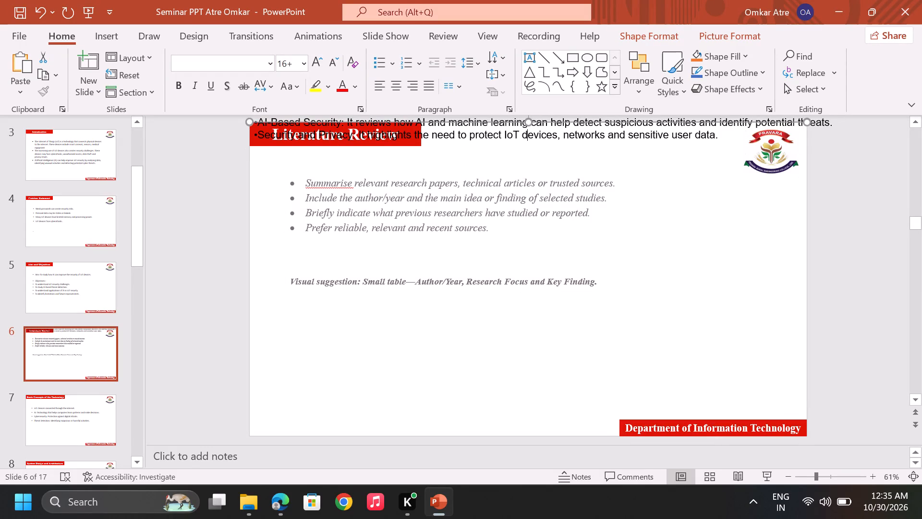
{"action": "key", "text": "ctrl+a"}
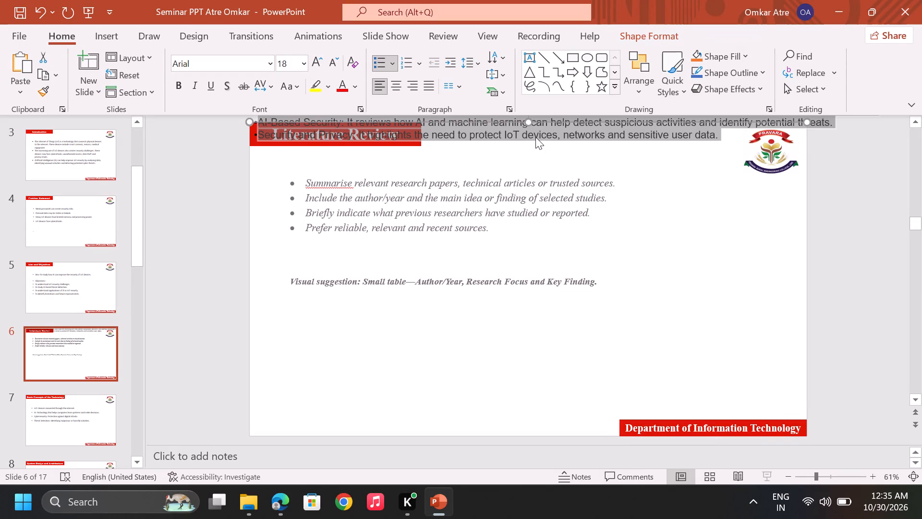
{"action": "left_click_drag", "start_coordinate": [443, 128], "coordinate": [448, 140]}
{"action": "left_click_drag", "start_coordinate": [448, 140], "coordinate": [614, 184]}
{"action": "left_click_drag", "start_coordinate": [614, 184], "coordinate": [615, 185]}
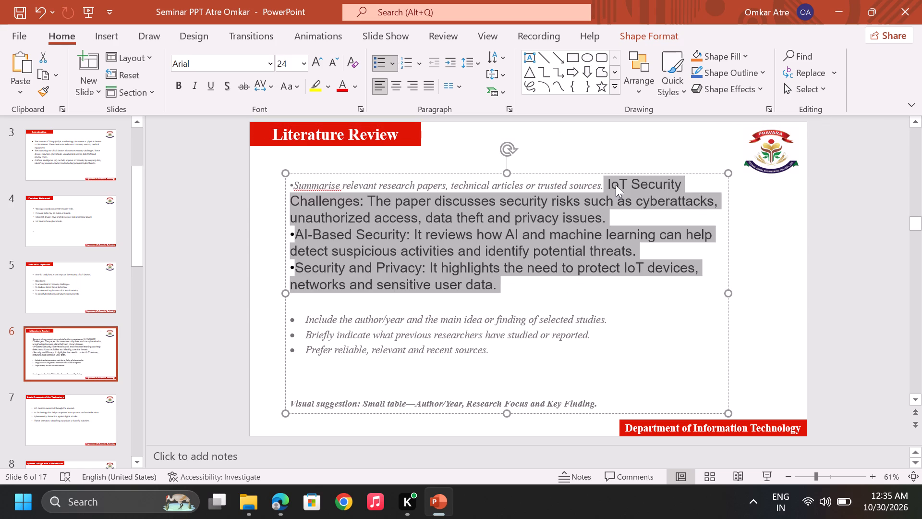
Delete the "Summarise relevant research papers, technical articles or trusted sources" prompt that precedes the IoT Security Challenges text.
{"action": "left_click", "coordinate": [608, 188]}
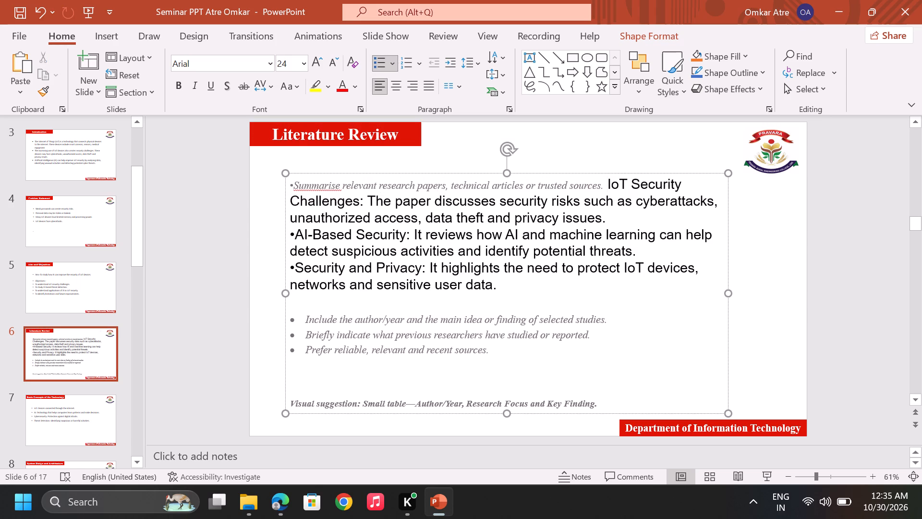
{"action": "left_click_drag", "start_coordinate": [602, 185], "coordinate": [444, 182]}
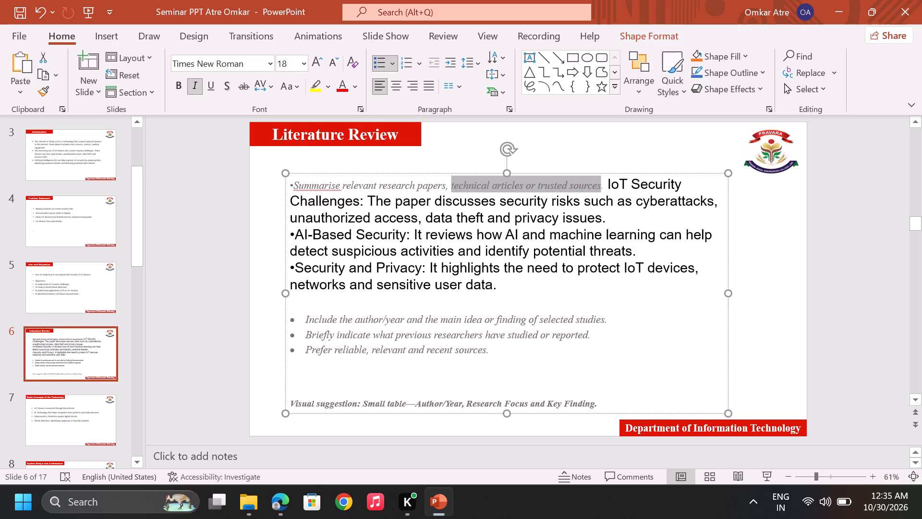
{"action": "left_click_drag", "start_coordinate": [444, 182], "coordinate": [314, 183]}
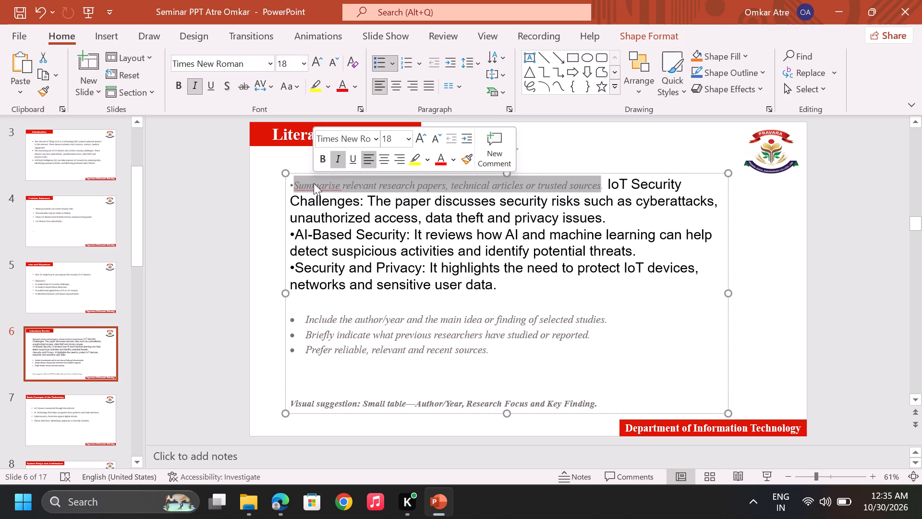
{"action": "key", "text": "BackSpace"}
{"action": "key", "text": "BackSpace"}
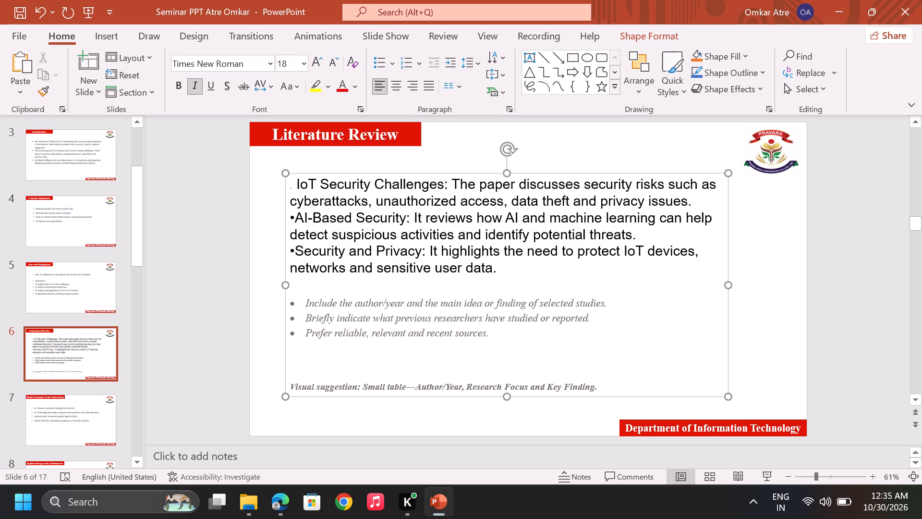
{"action": "left_click", "coordinate": [378, 68]}
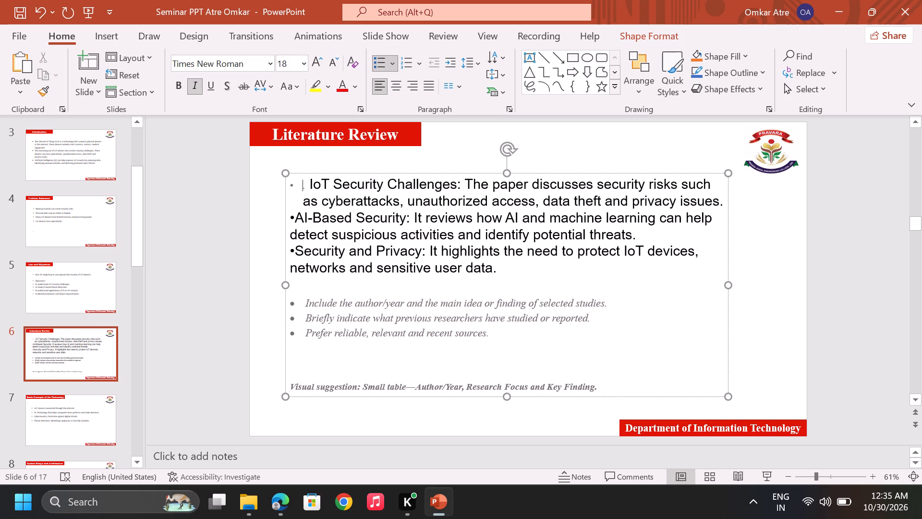
{"action": "key", "text": "BackSpace"}
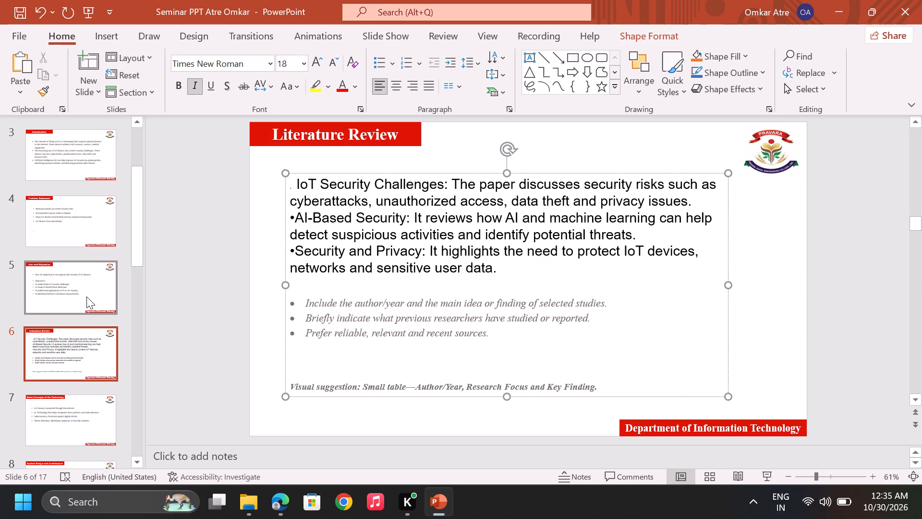
Copy the text formatting from the Aim line on the Aim and Objectives slide onto the IoT Security Challenges paragraph.
{"action": "left_click", "coordinate": [73, 284]}
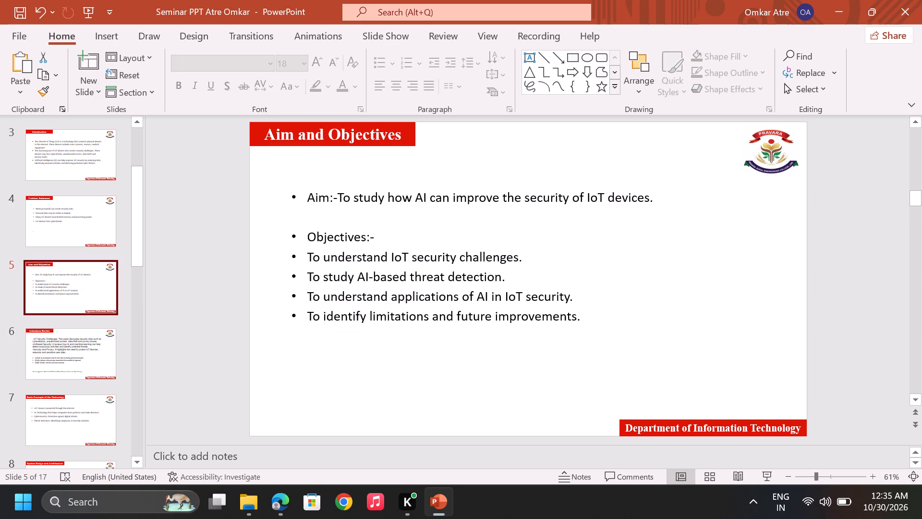
{"action": "left_click", "coordinate": [462, 201]}
{"action": "left_click", "coordinate": [42, 91]}
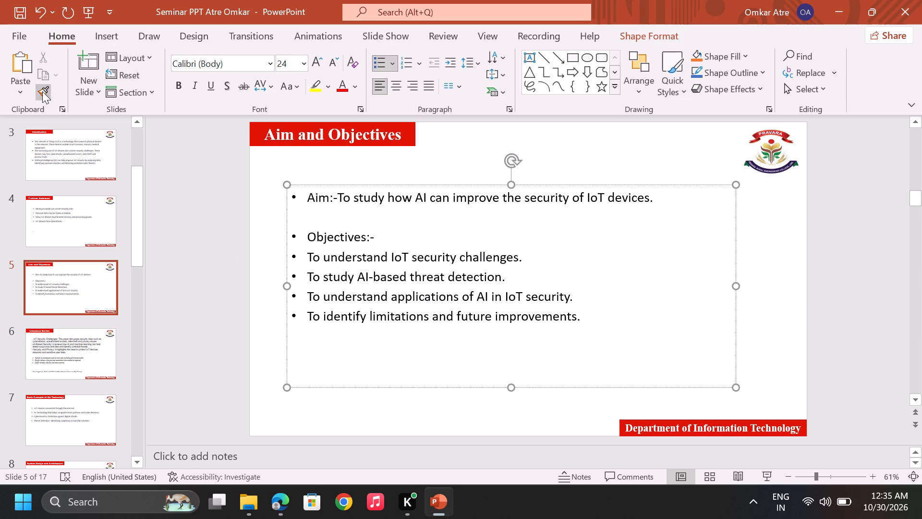
{"action": "left_click", "coordinate": [96, 346]}
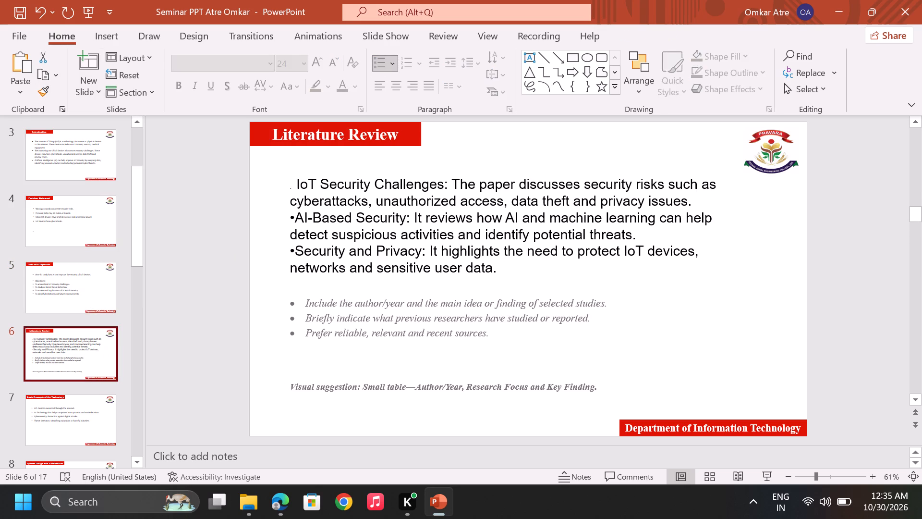
{"action": "left_click_drag", "start_coordinate": [296, 186], "coordinate": [352, 204]}
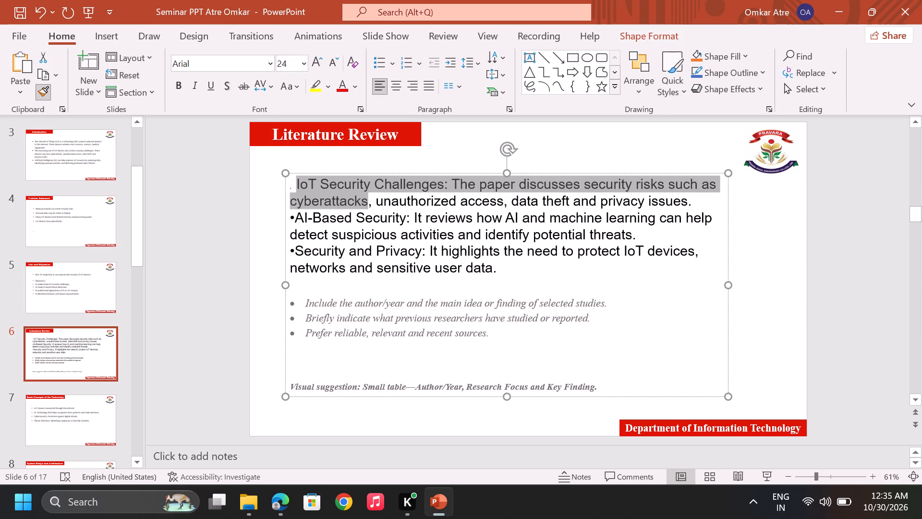
{"action": "left_click_drag", "start_coordinate": [352, 204], "coordinate": [606, 207]}
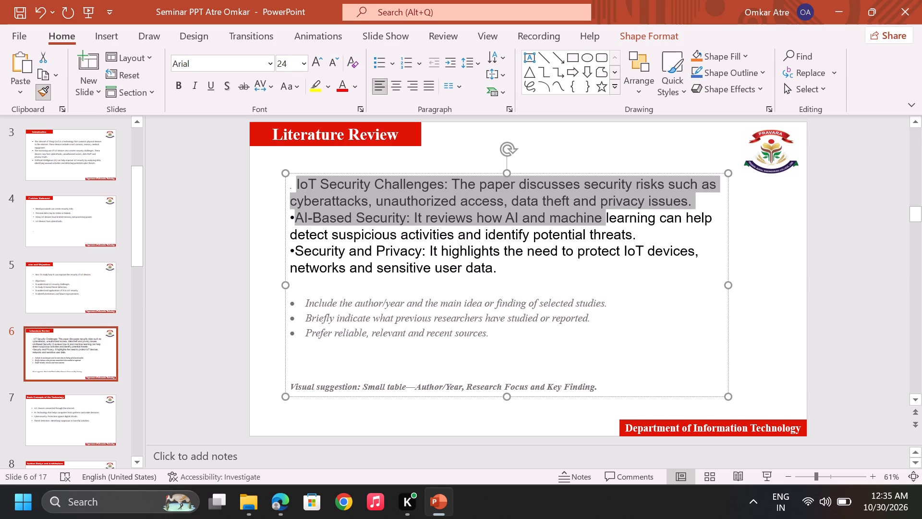
{"action": "left_click_drag", "start_coordinate": [606, 207], "coordinate": [694, 202]}
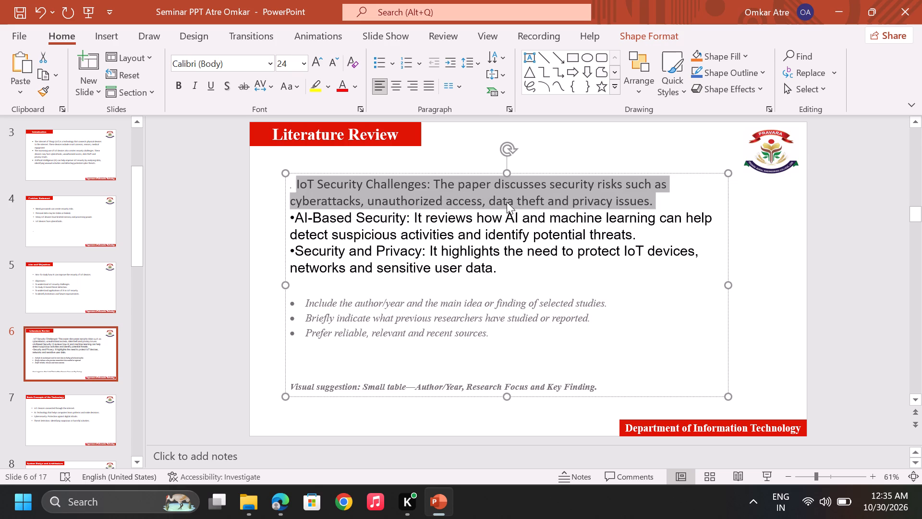
Remove the stray space and full stop before IoT Security Challenges and make that paragraph a bullet.
{"action": "left_click", "coordinate": [294, 188]}
{"action": "left_click", "coordinate": [297, 186]}
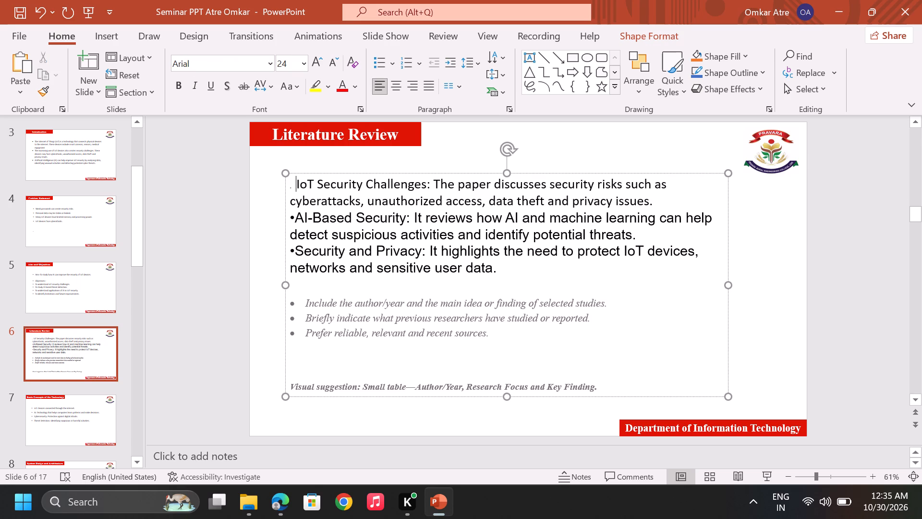
{"action": "key", "text": "BackSpace"}
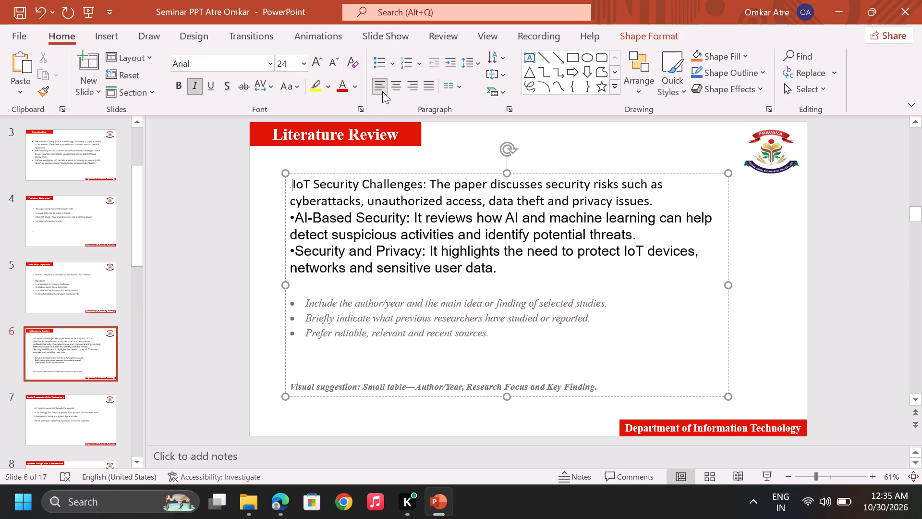
{"action": "left_click", "coordinate": [382, 65]}
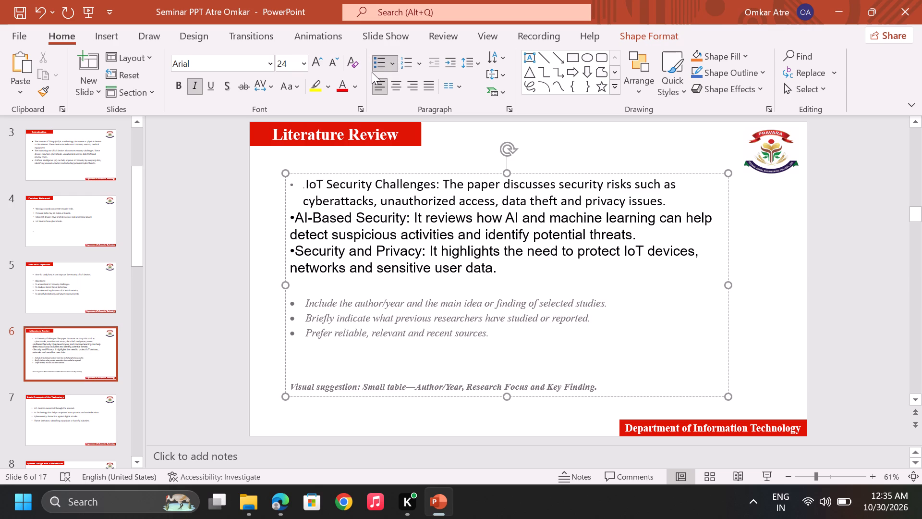
{"action": "key", "text": "BackSpace"}
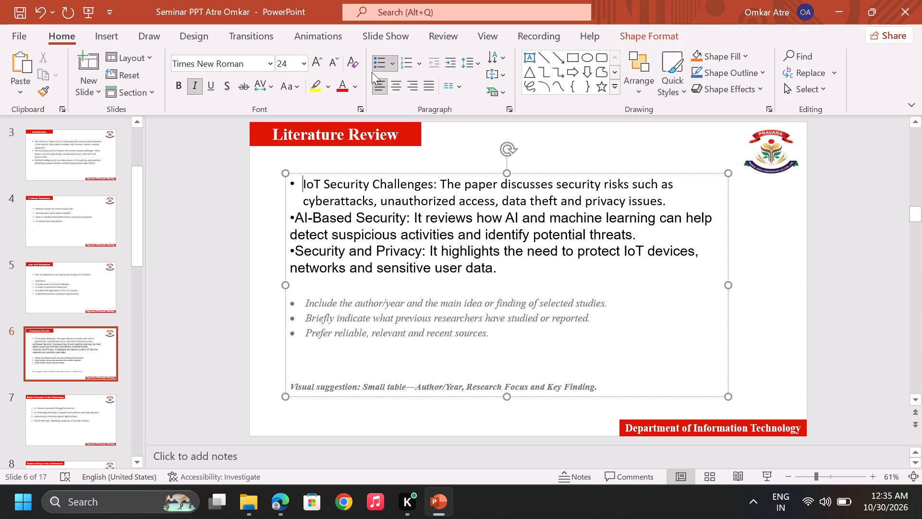
Replace the literal bullet characters before AI-Based Security and Security and Privacy with real list bullets matching the first one.
{"action": "left_click", "coordinate": [296, 219]}
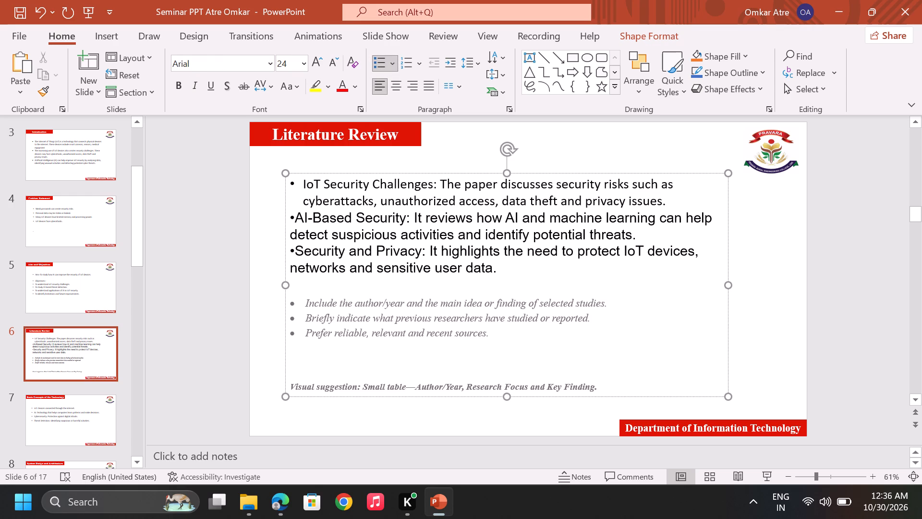
{"action": "key", "text": "BackSpace"}
{"action": "key", "text": "BackSpace"}
{"action": "key", "text": "Return"}
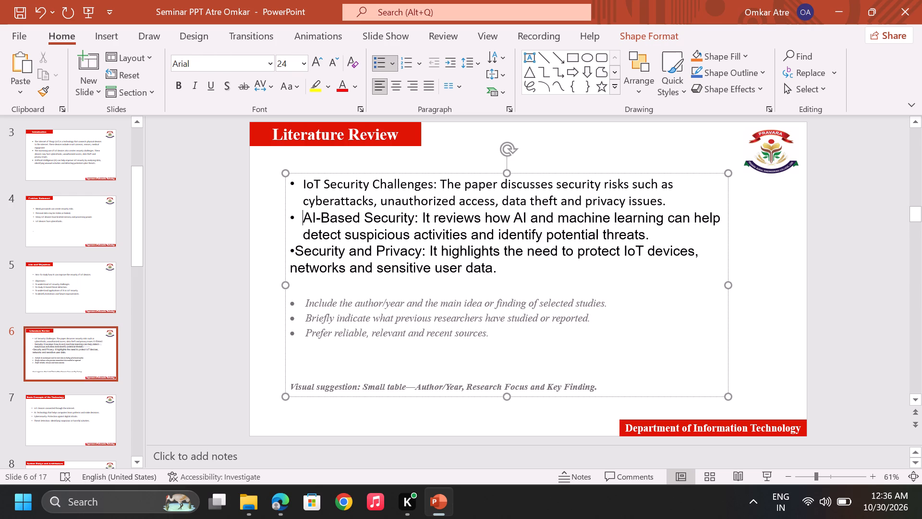
{"action": "left_click", "coordinate": [295, 250]}
{"action": "key", "text": "BackSpace"}
{"action": "key", "text": "BackSpace"}
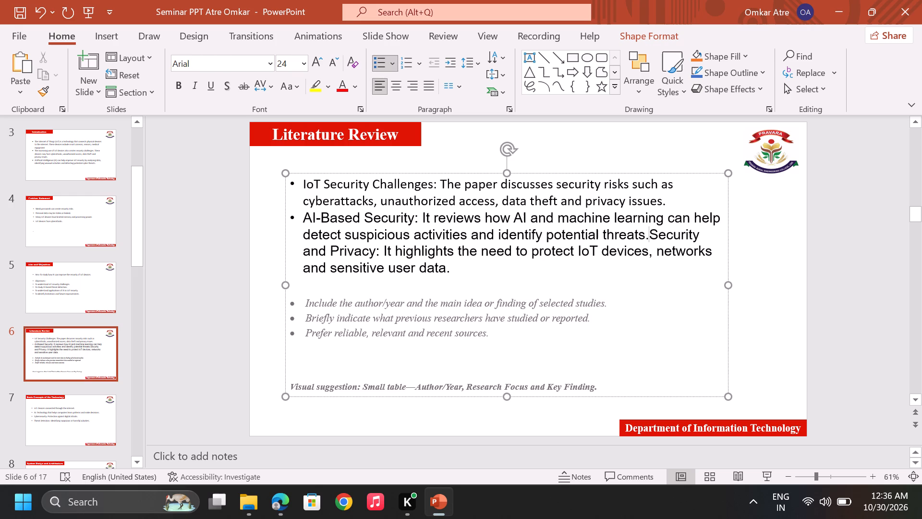
{"action": "key", "text": "Return"}
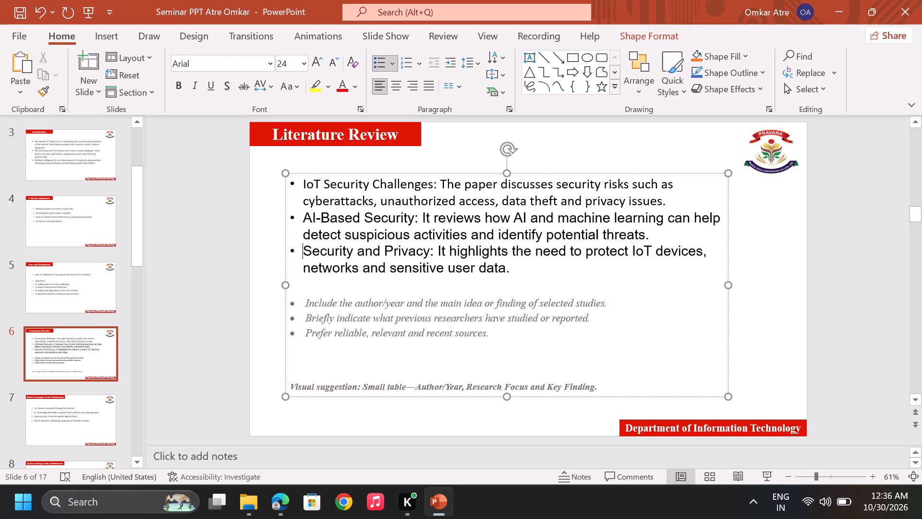
Delete the three remaining italic prompt bullets and the "Visual suggestion" line below the Literature Review points.
{"action": "left_click_drag", "start_coordinate": [495, 339], "coordinate": [285, 283]}
{"action": "key", "text": "BackSpace"}
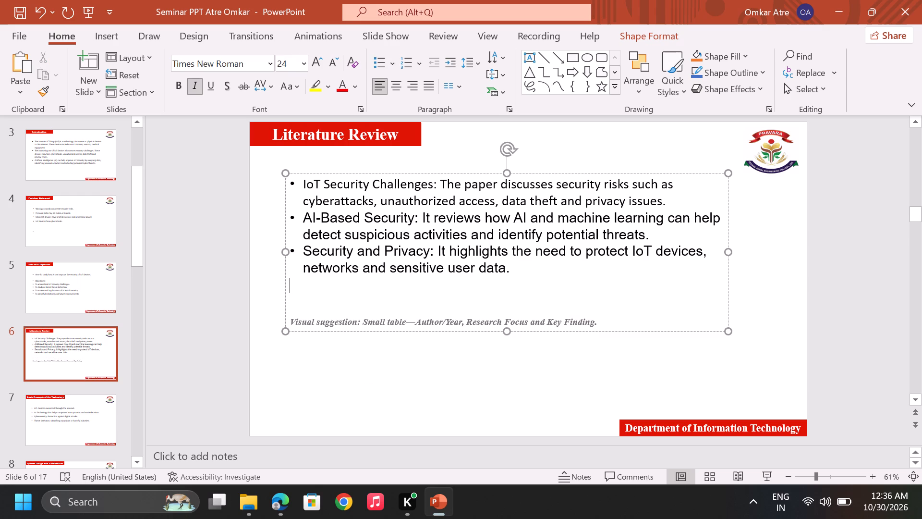
{"action": "left_click_drag", "start_coordinate": [603, 321], "coordinate": [371, 328]}
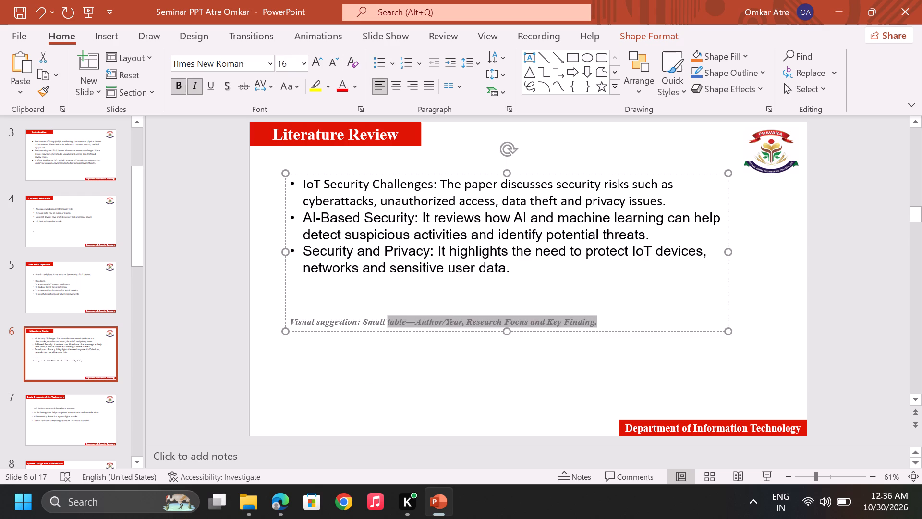
{"action": "left_click_drag", "start_coordinate": [371, 328], "coordinate": [291, 324]}
{"action": "key", "text": "BackSpace"}
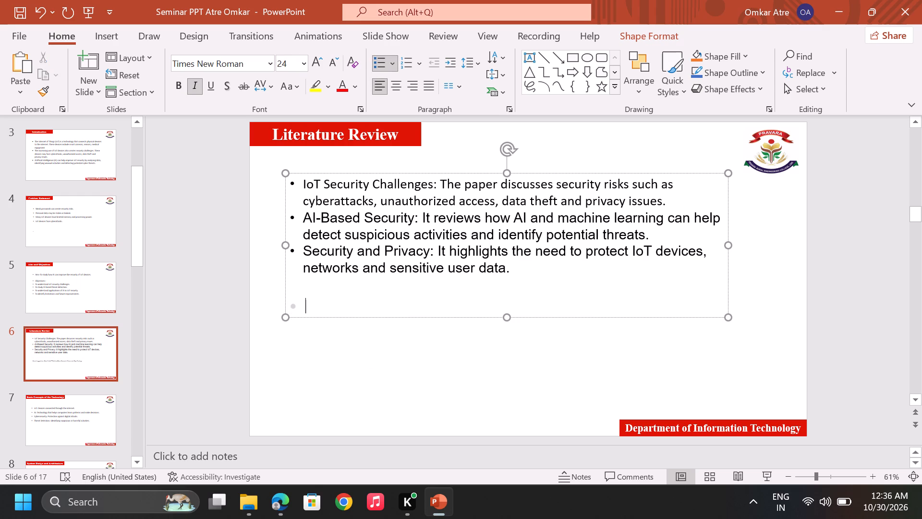
{"action": "left_click", "coordinate": [554, 351]}
Increase the line spacing of all three Literature Review bullets to about 1.5 lines.
{"action": "left_click_drag", "start_coordinate": [528, 284], "coordinate": [506, 273]}
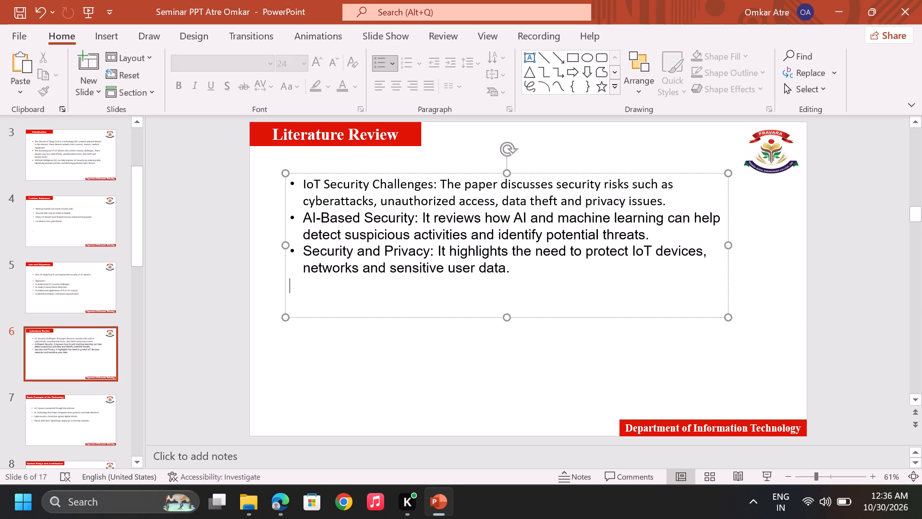
{"action": "left_click_drag", "start_coordinate": [506, 273], "coordinate": [298, 180]}
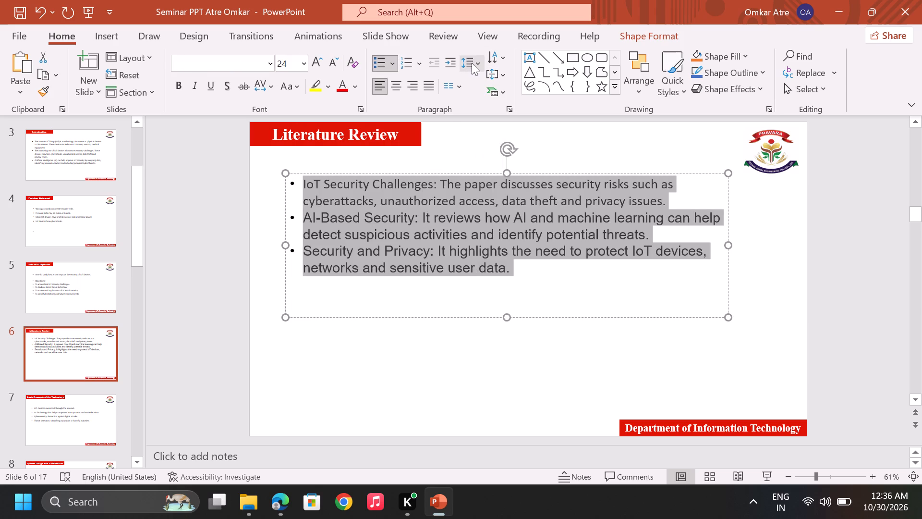
{"action": "left_click", "coordinate": [473, 62]}
{"action": "left_click", "coordinate": [492, 99]}
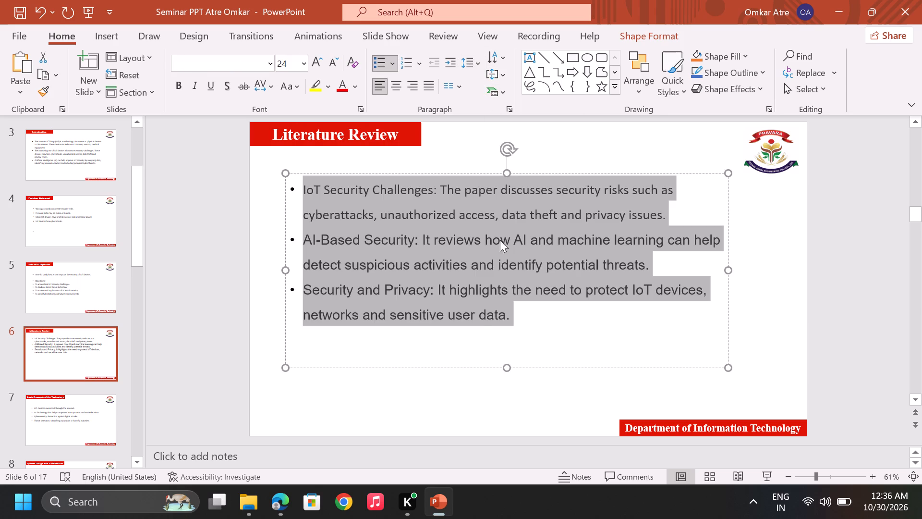
{"action": "left_click", "coordinate": [472, 420]}
Compare the text appearance of the Literature Review slide with the Aim and Objectives slide.
{"action": "left_click", "coordinate": [81, 292]}
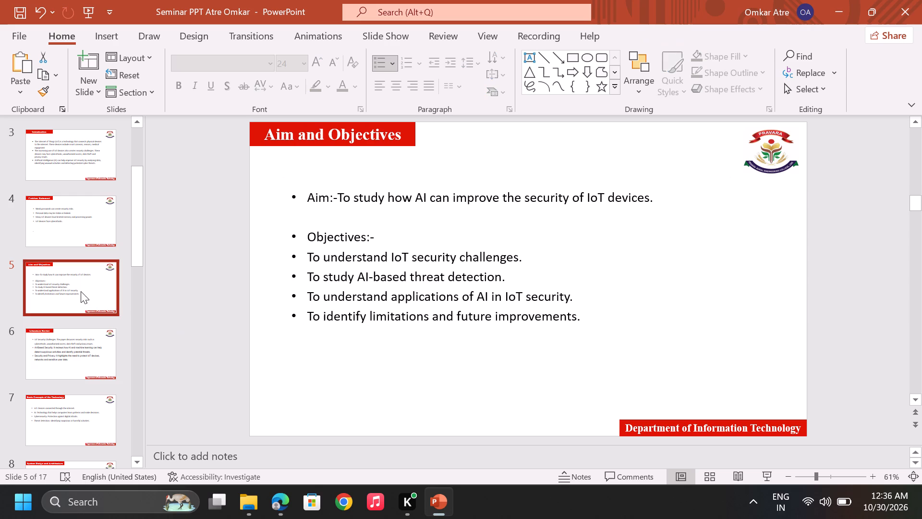
{"action": "left_click", "coordinate": [108, 340]}
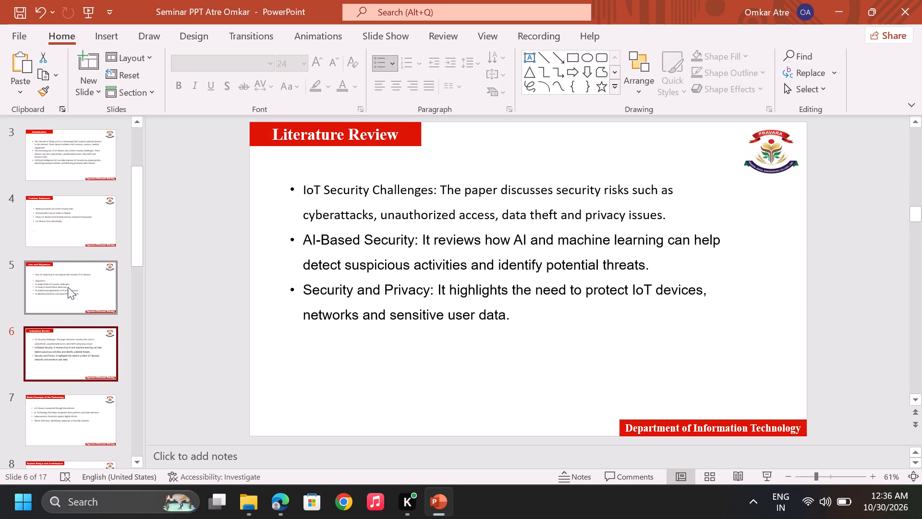
{"action": "left_click", "coordinate": [68, 287]}
{"action": "left_click", "coordinate": [74, 337]}
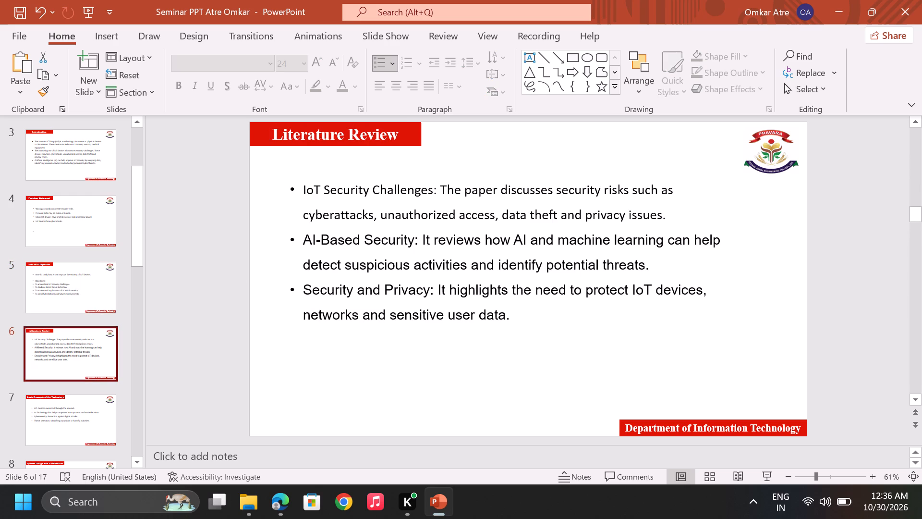
Move the Literature Review text box slightly lower on the slide.
{"action": "left_click", "coordinate": [393, 202]}
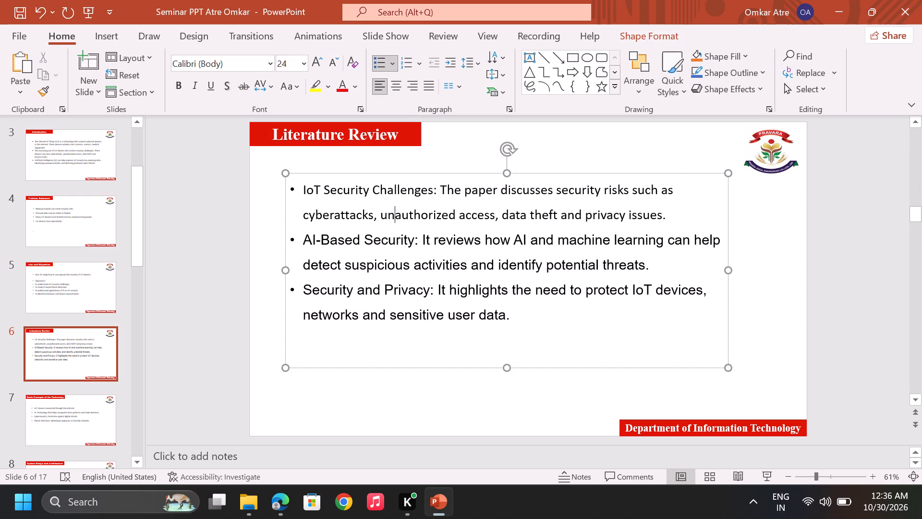
{"action": "left_click_drag", "start_coordinate": [432, 173], "coordinate": [435, 184]}
{"action": "left_click", "coordinate": [865, 272]}
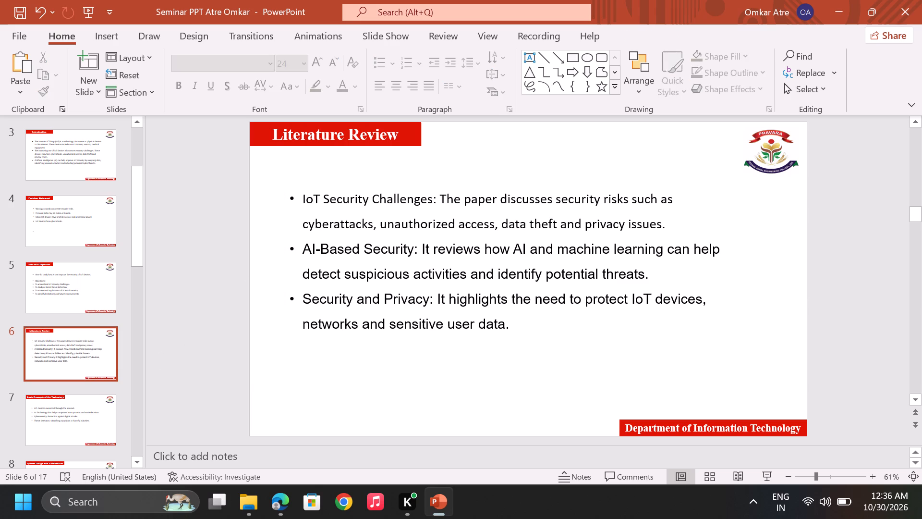
Review the slides following Literature Review, through to the Working Mechanism slide and its placeholder prompts.
{"action": "left_click", "coordinate": [103, 406]}
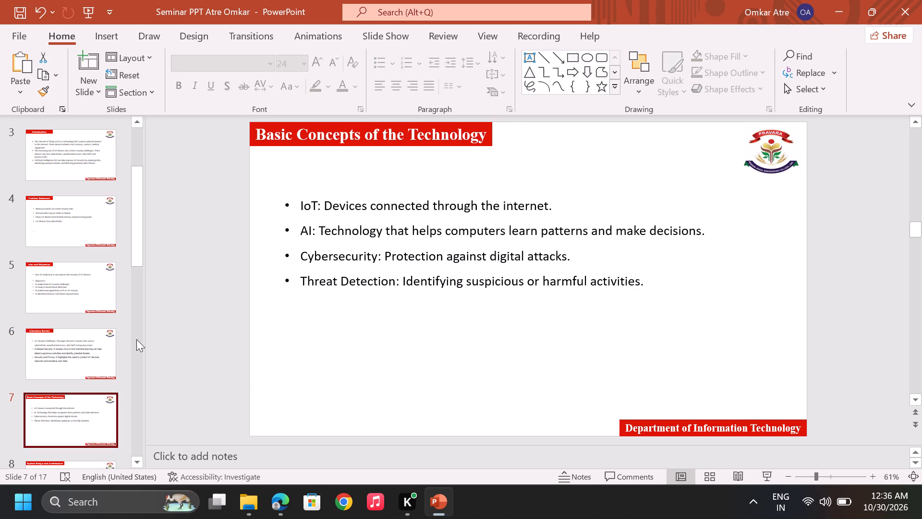
{"action": "left_click", "coordinate": [105, 337]}
{"action": "scroll", "coordinate": [90, 363], "scroll_direction": "down", "scroll_amount": 1}
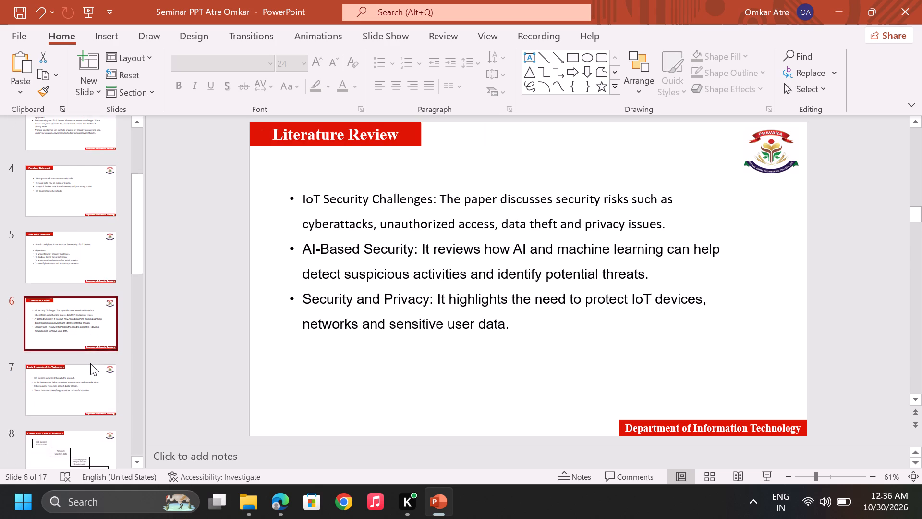
{"action": "scroll", "coordinate": [90, 363], "scroll_direction": "down", "scroll_amount": 4}
{"action": "left_click", "coordinate": [92, 407]}
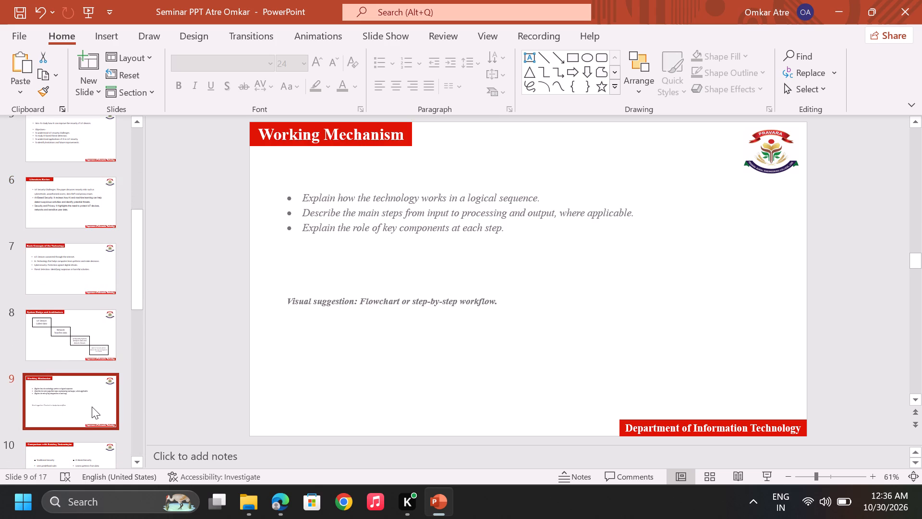
{"action": "left_click", "coordinate": [382, 210]}
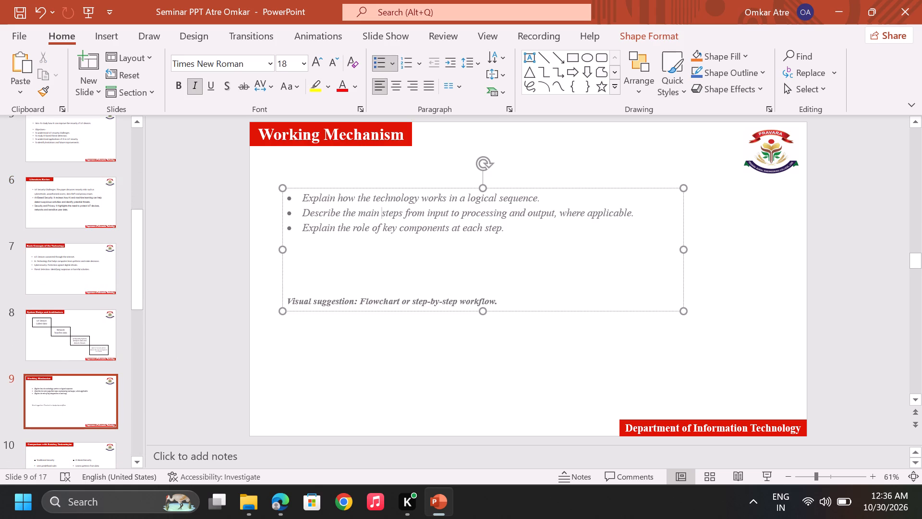
{"action": "left_click", "coordinate": [417, 188]}
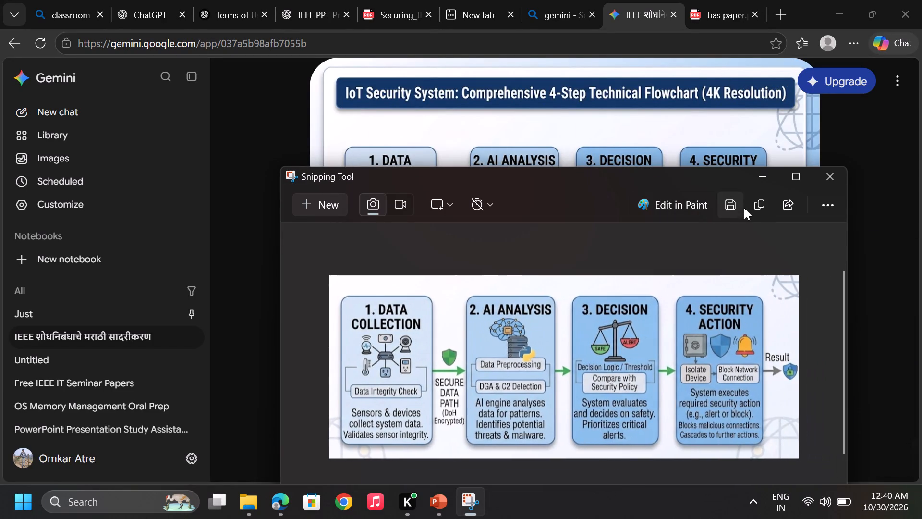
{"action": "left_click", "coordinate": [751, 207]}
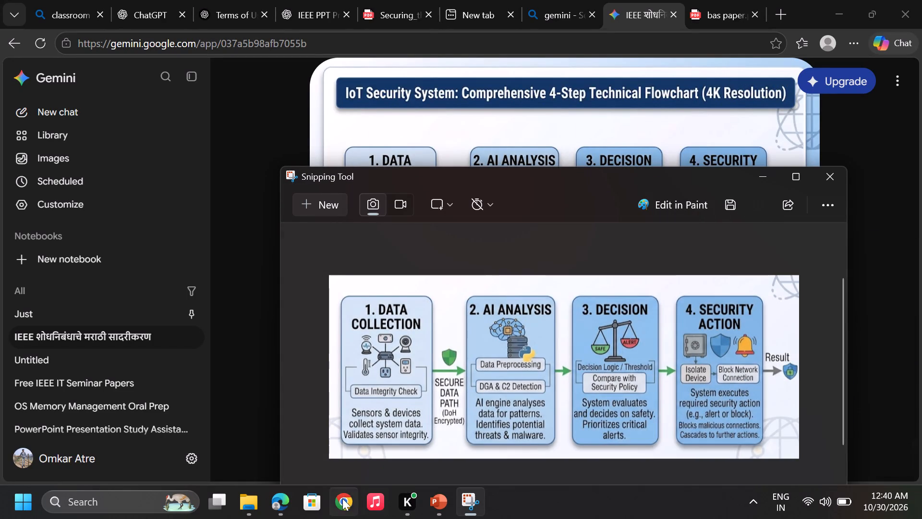
Switch to PowerPoint and paste the copied flowchart snip onto slide 9, Working Mechanism.
{"action": "left_click", "coordinate": [439, 494]}
{"action": "left_click", "coordinate": [412, 242]}
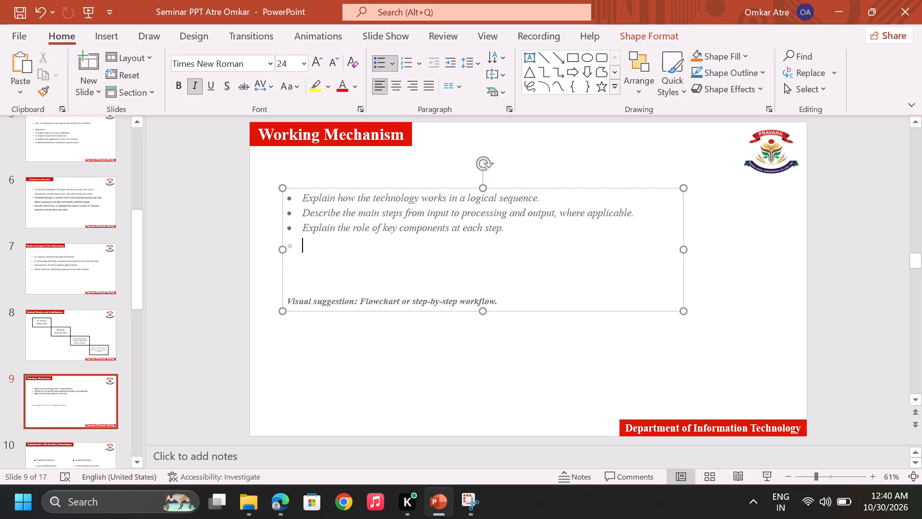
{"action": "right_click", "coordinate": [428, 173]}
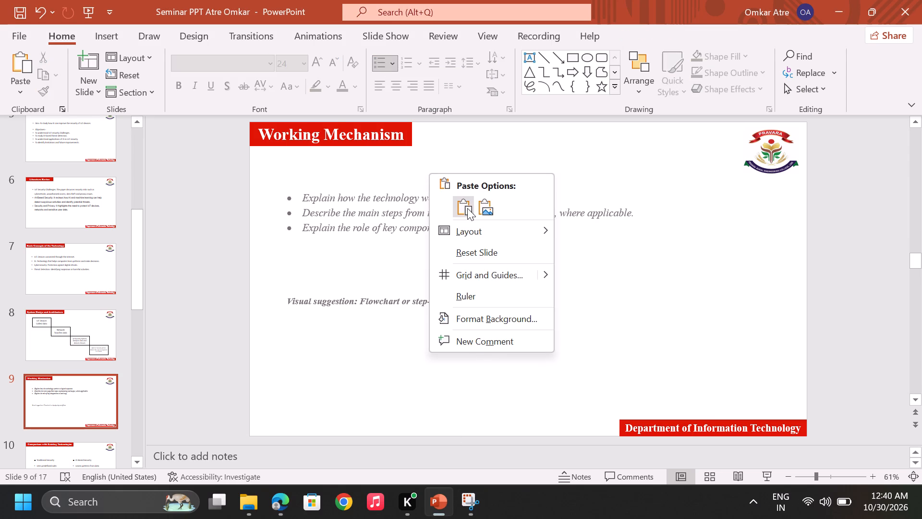
{"action": "left_click", "coordinate": [467, 208]}
Delete the text box with the instruction bullets and visual suggestion from the Working Mechanism slide.
{"action": "left_click", "coordinate": [456, 198]}
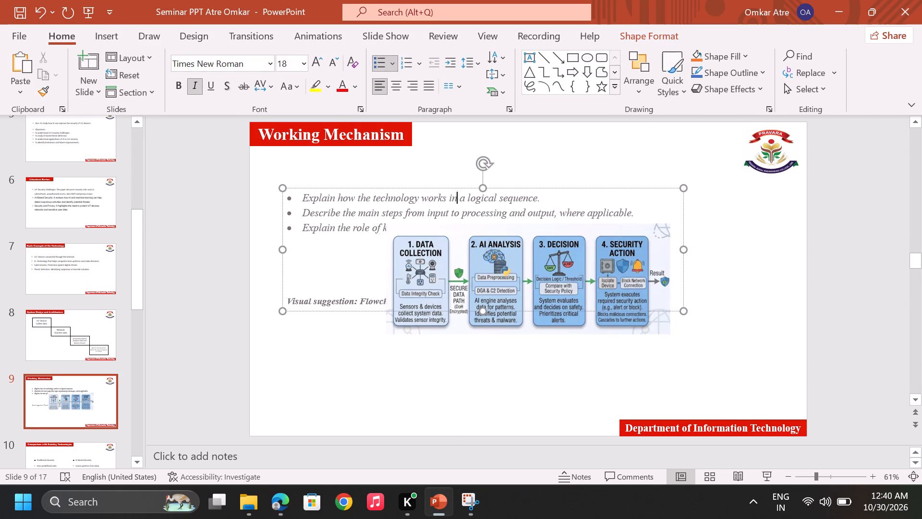
{"action": "left_click", "coordinate": [461, 188]}
{"action": "key", "text": "Delete"}
Enlarge the flowchart picture, stretch it wider and taller, and position it in the middle of the slide below the title.
{"action": "left_click", "coordinate": [506, 267]}
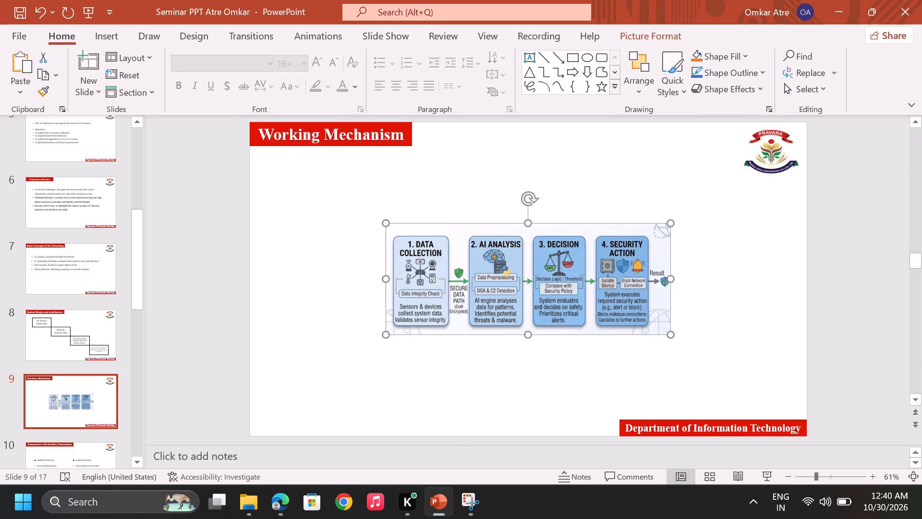
{"action": "left_click_drag", "start_coordinate": [671, 222], "coordinate": [735, 194]}
{"action": "left_click_drag", "start_coordinate": [616, 276], "coordinate": [550, 281]}
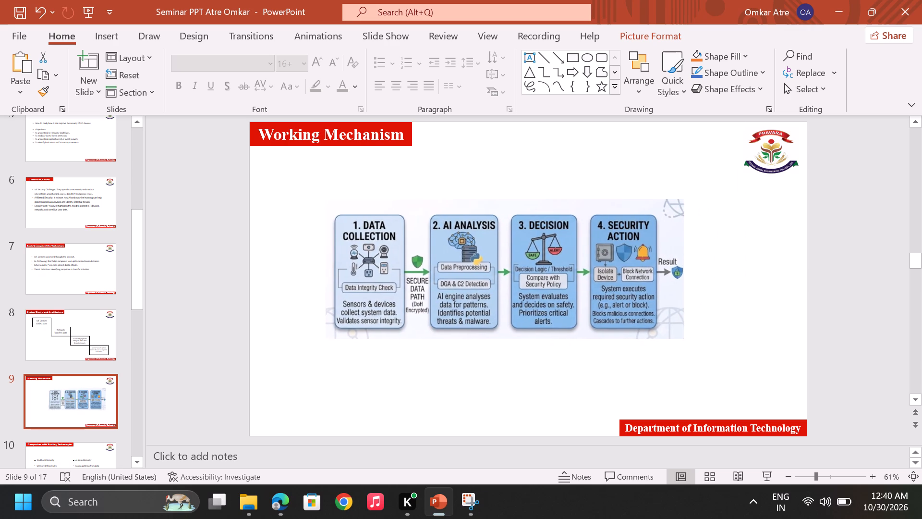
{"action": "left_click_drag", "start_coordinate": [550, 281], "coordinate": [518, 287]}
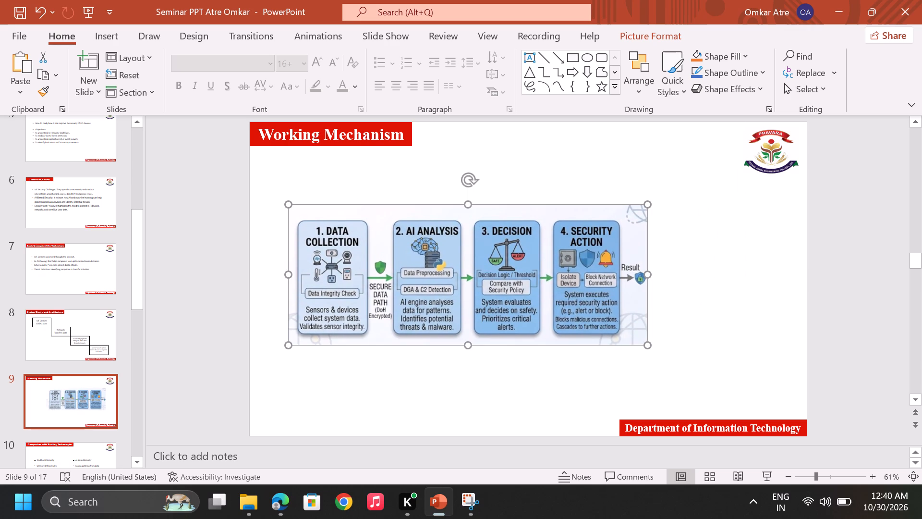
{"action": "left_click_drag", "start_coordinate": [647, 275], "coordinate": [748, 273]}
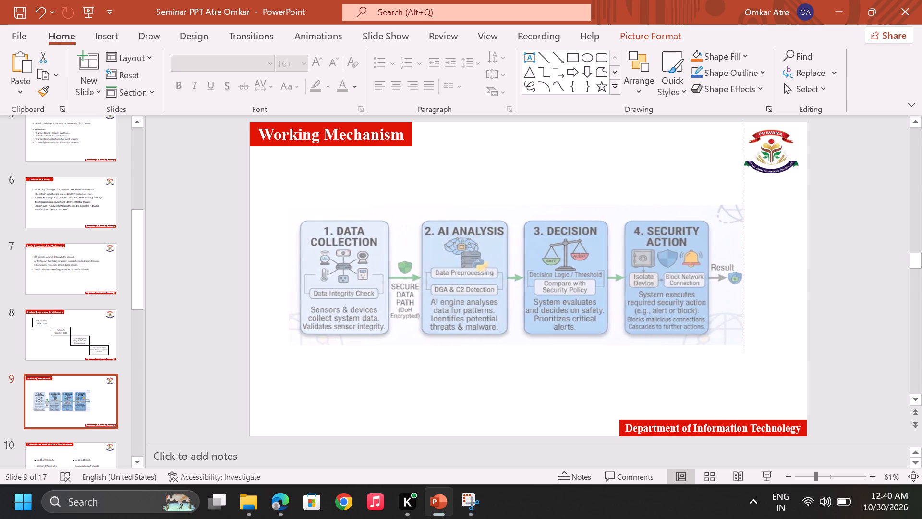
{"action": "left_click_drag", "start_coordinate": [748, 273], "coordinate": [731, 278]}
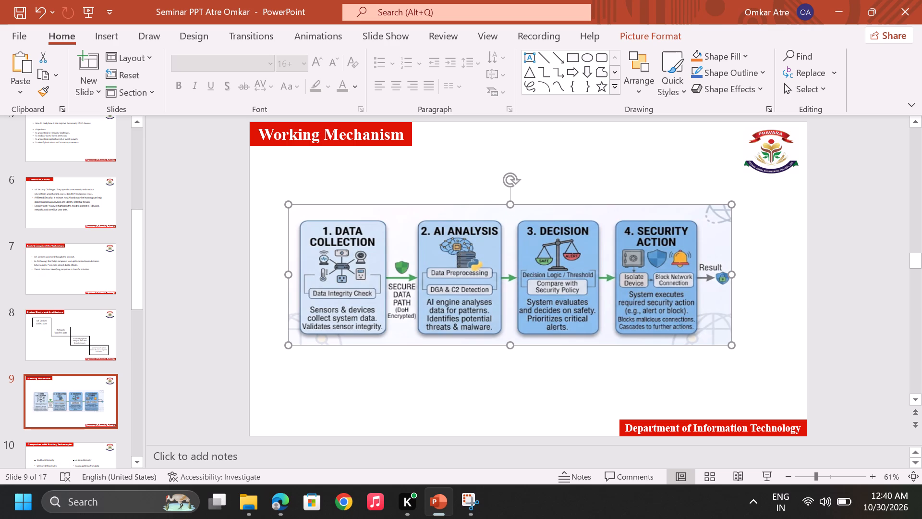
{"action": "left_click_drag", "start_coordinate": [513, 205], "coordinate": [513, 163]}
{"action": "left_click_drag", "start_coordinate": [527, 227], "coordinate": [531, 250]}
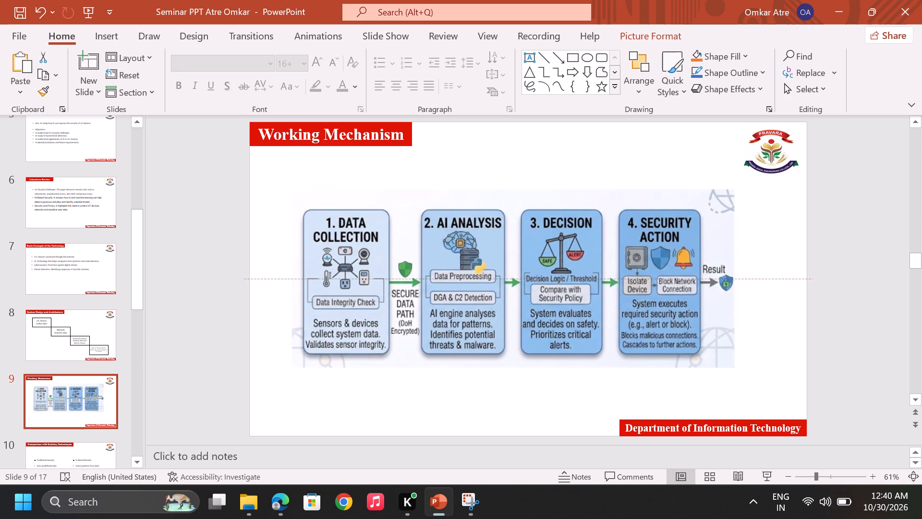
{"action": "left_click_drag", "start_coordinate": [531, 250], "coordinate": [529, 258]}
{"action": "left_click", "coordinate": [873, 259]}
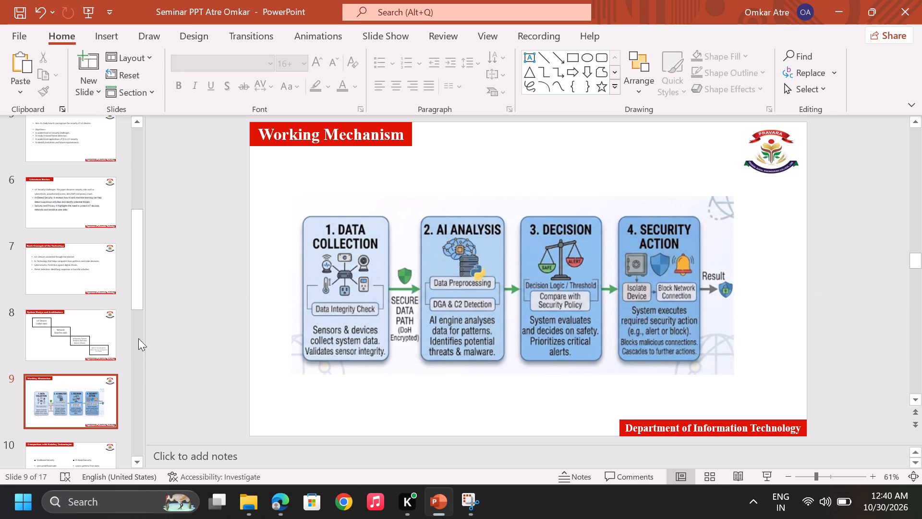
Review slide 8, System Design and Architecture, alongside slide 9, Working Mechanism.
{"action": "left_click", "coordinate": [99, 326]}
{"action": "left_click", "coordinate": [104, 396]}
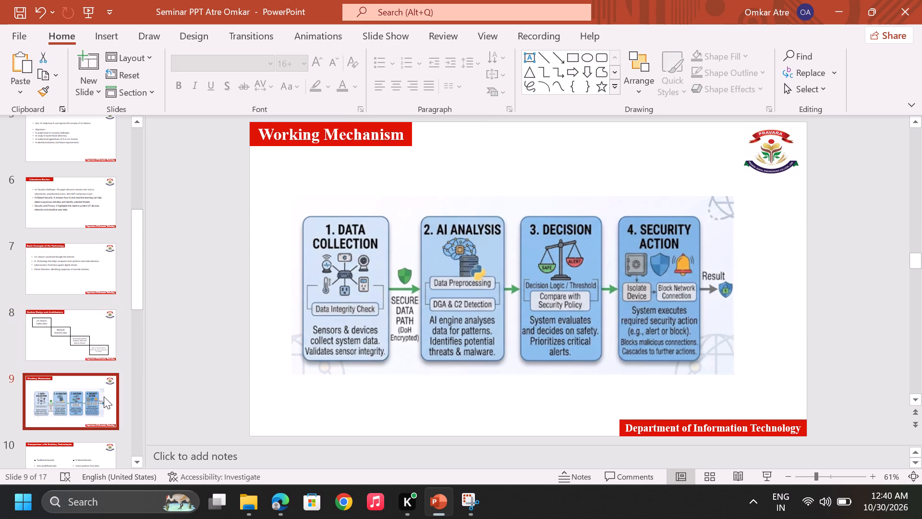
{"action": "left_click", "coordinate": [89, 350]}
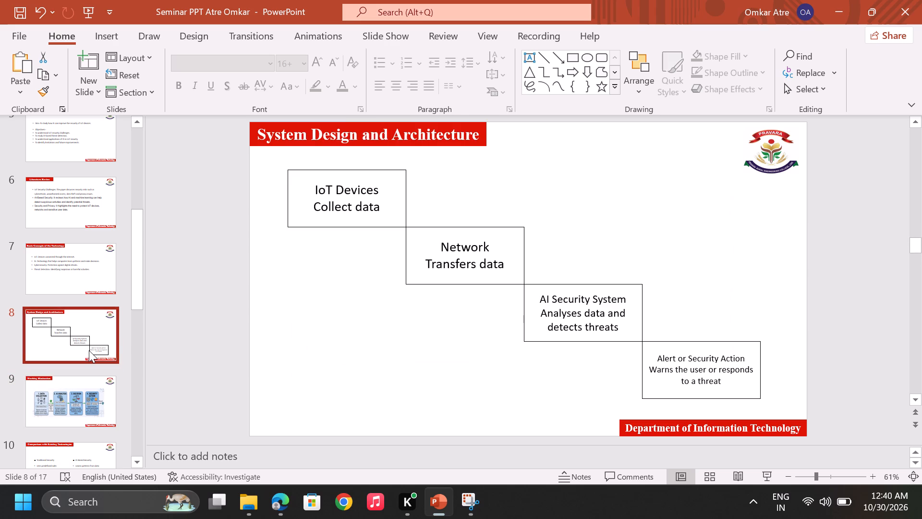
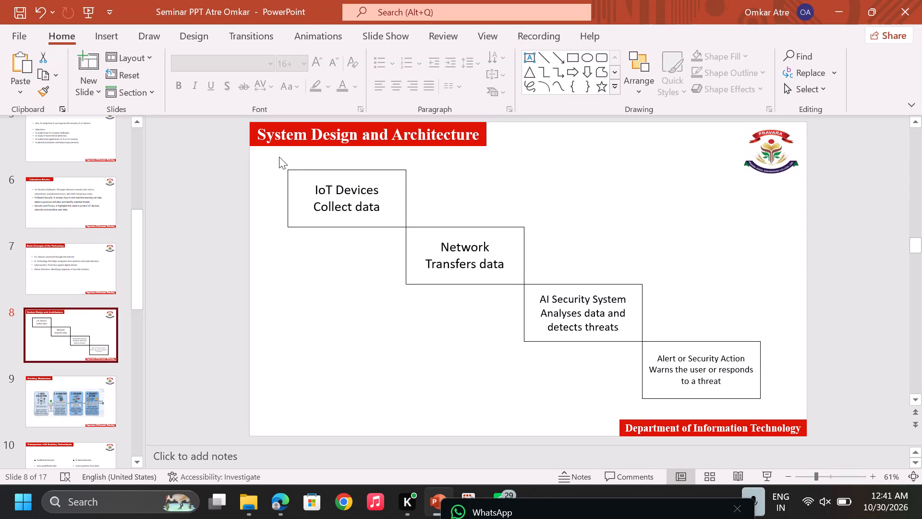
Copy the four text boxes of the staircase diagram on slide 8, System Design and Architecture, and delete them from that slide.
{"action": "left_click", "coordinate": [279, 157]}
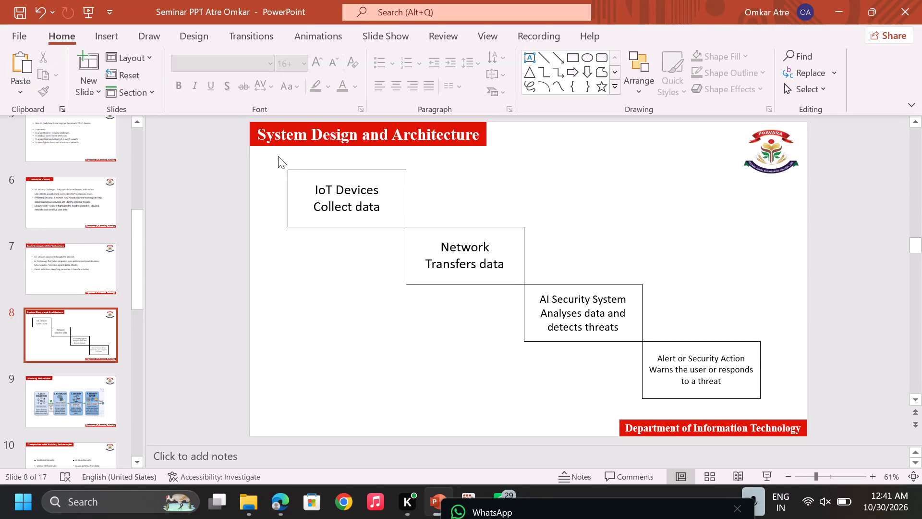
{"action": "left_click_drag", "start_coordinate": [278, 156], "coordinate": [773, 395]}
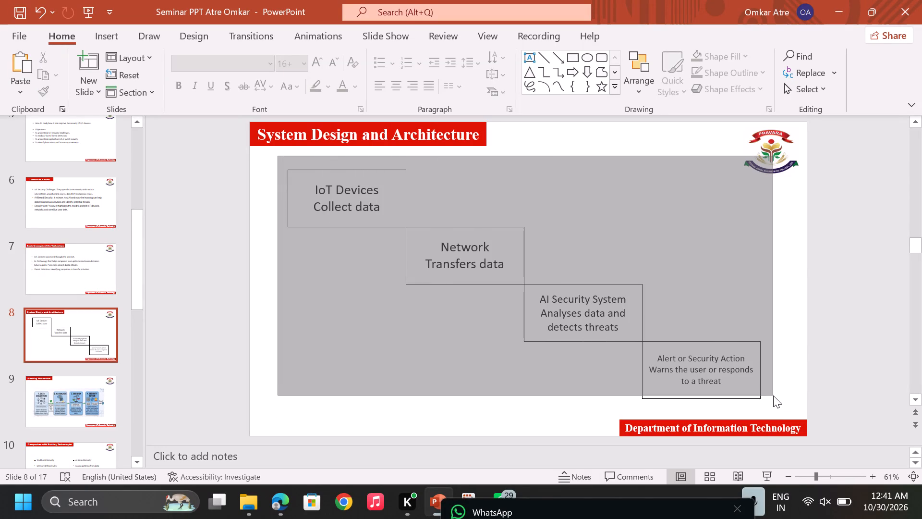
{"action": "left_click_drag", "start_coordinate": [773, 395], "coordinate": [770, 408]}
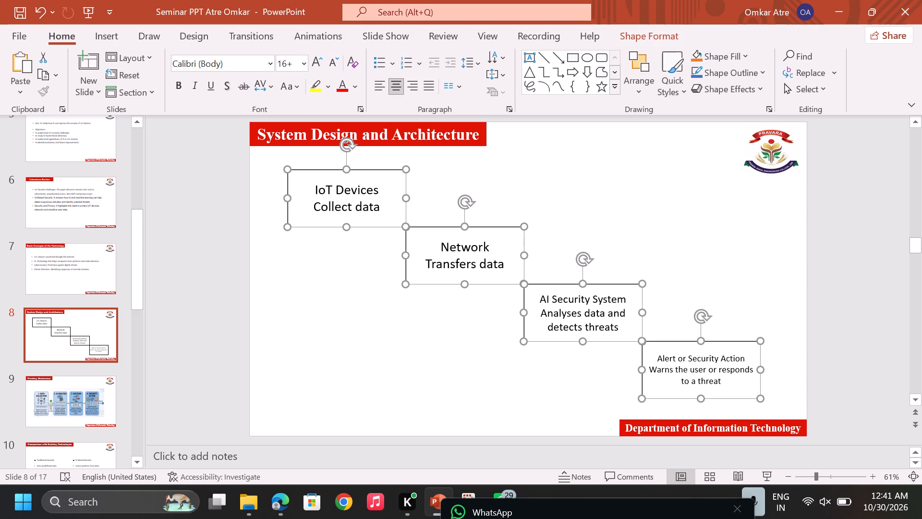
{"action": "key", "text": "ctrl+c"}
{"action": "key", "text": "Delete"}
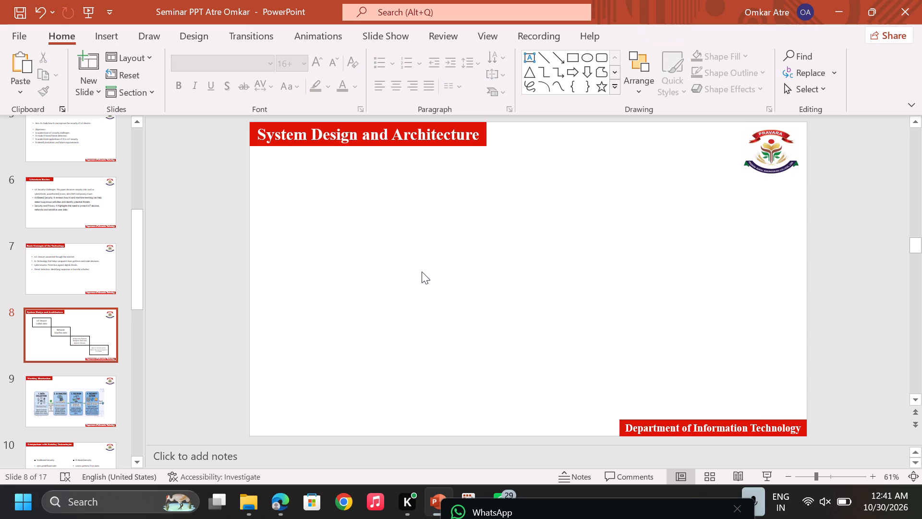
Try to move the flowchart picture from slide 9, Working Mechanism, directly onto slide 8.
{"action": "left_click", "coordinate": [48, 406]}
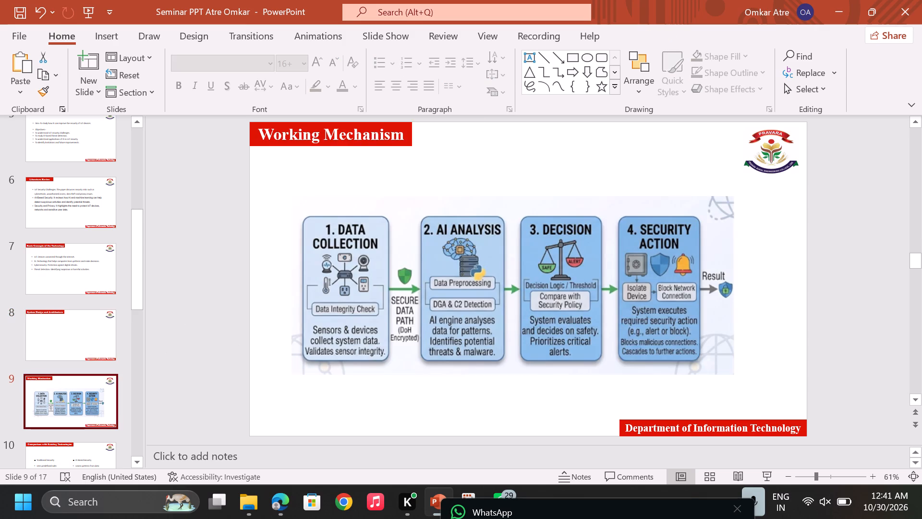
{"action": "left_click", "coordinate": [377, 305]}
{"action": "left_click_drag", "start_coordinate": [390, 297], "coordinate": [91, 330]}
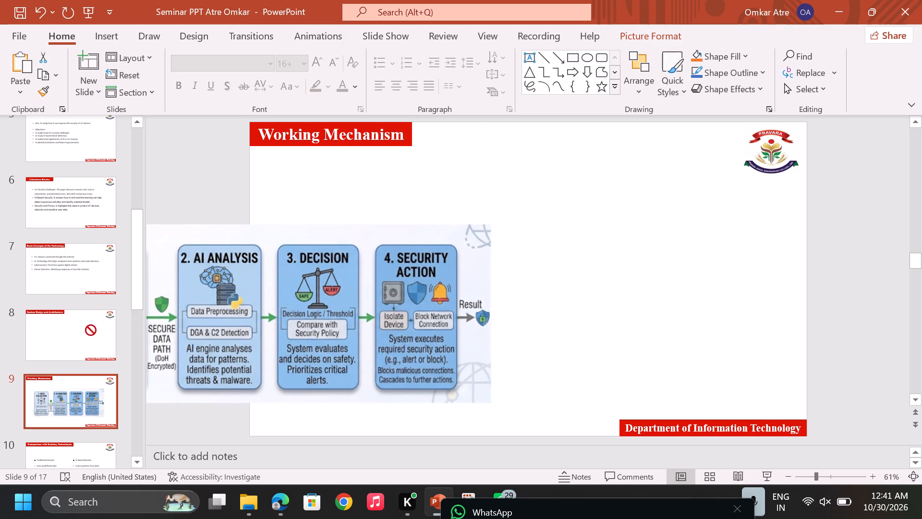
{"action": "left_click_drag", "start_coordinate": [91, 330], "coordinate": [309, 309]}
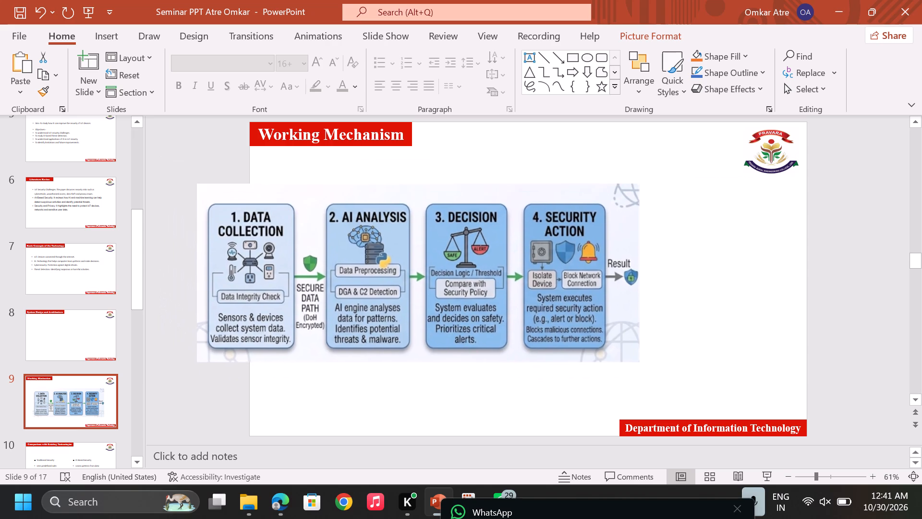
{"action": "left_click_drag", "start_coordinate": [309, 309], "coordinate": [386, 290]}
Paste the four copied staircase boxes onto slide 9, Working Mechanism, using the destination theme.
{"action": "right_click", "coordinate": [464, 148]}
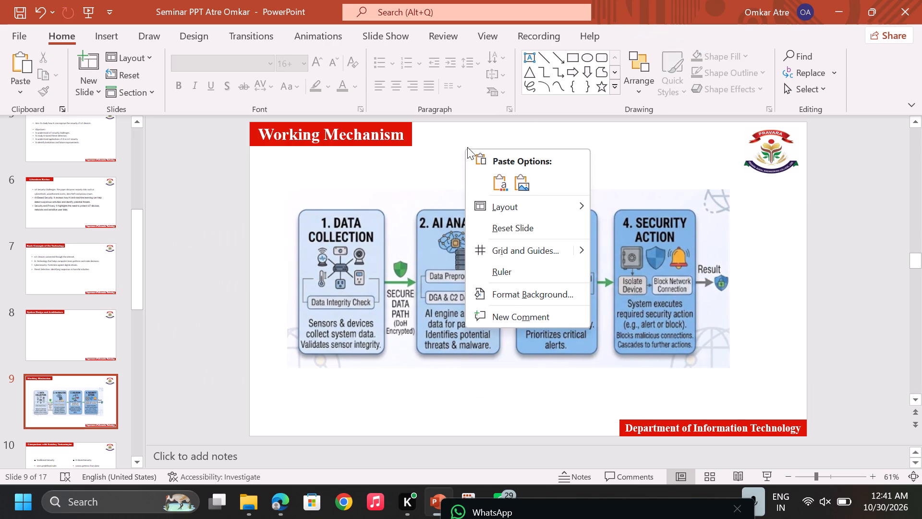
{"action": "left_click", "coordinate": [504, 183]}
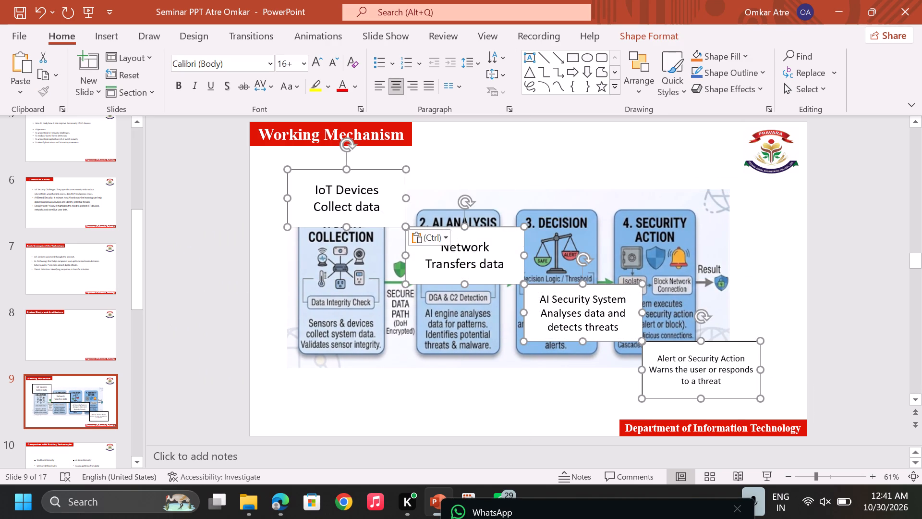
Cut the flowchart picture from slide 9, Working Mechanism, and paste it onto slide 8, System Design and Architecture.
{"action": "left_click", "coordinate": [596, 219]}
{"action": "left_click", "coordinate": [622, 220]}
{"action": "right_click", "coordinate": [622, 218]}
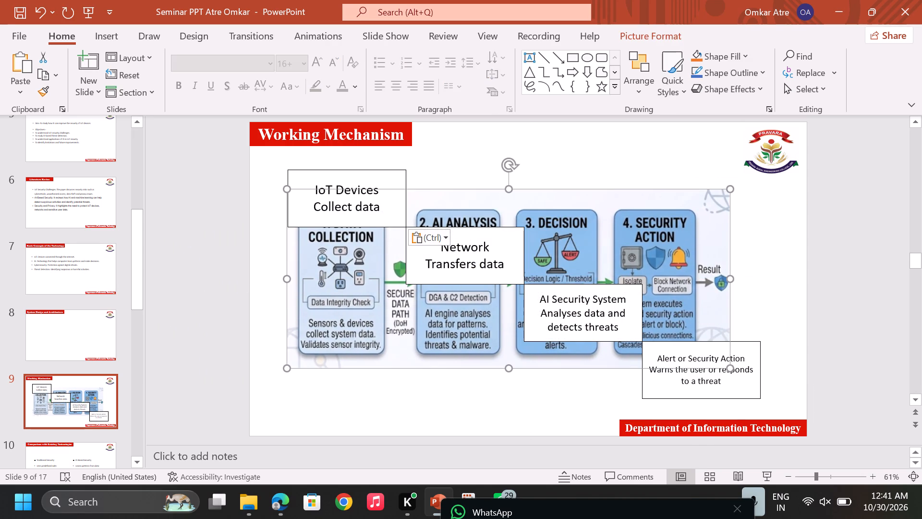
{"action": "left_click", "coordinate": [655, 187]}
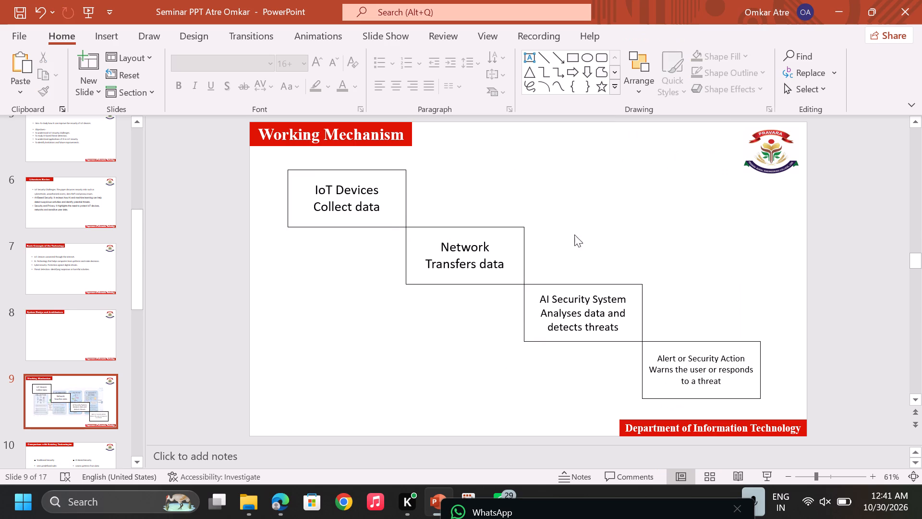
{"action": "left_click", "coordinate": [80, 337]}
{"action": "right_click", "coordinate": [395, 260]}
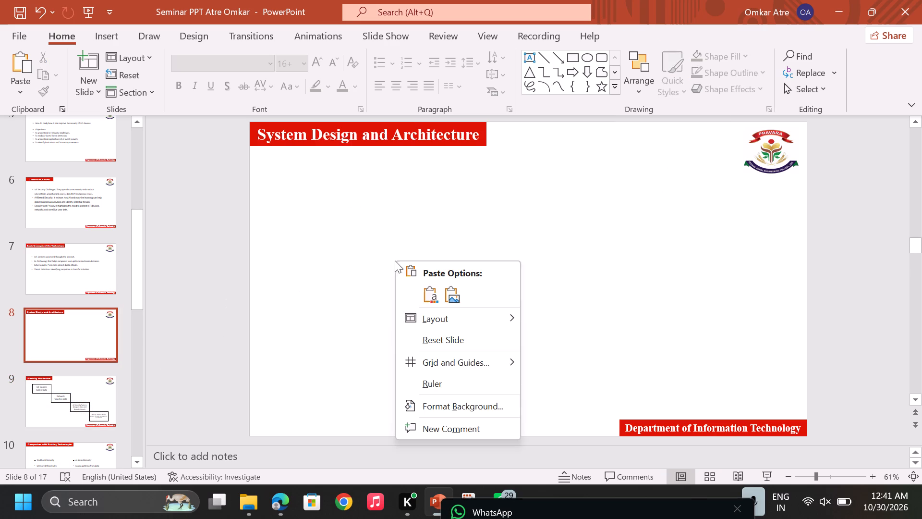
{"action": "left_click", "coordinate": [434, 297]}
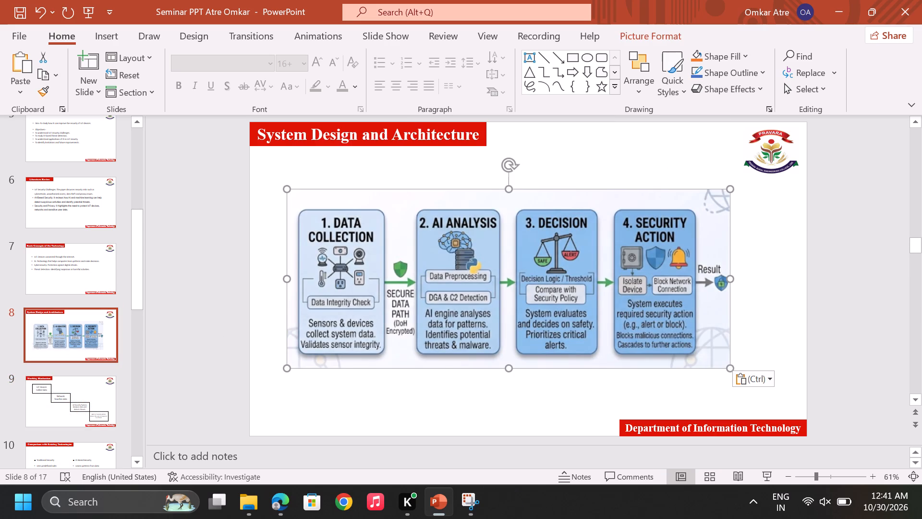
{"action": "left_click", "coordinate": [782, 257]}
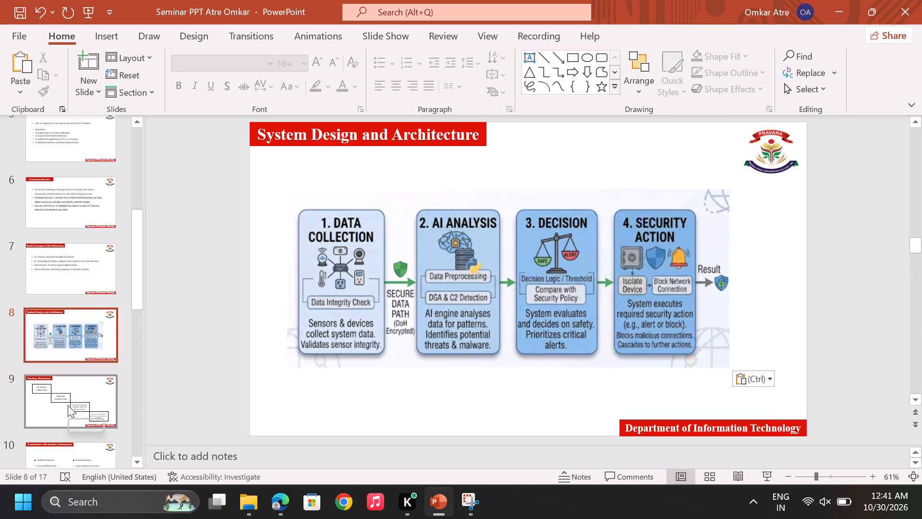
Review slide 9, Working Mechanism, slide 10, Comparison with Existing Technologies, and continue to slide 12.
{"action": "left_click", "coordinate": [68, 405]}
{"action": "scroll", "coordinate": [69, 364], "scroll_direction": "down", "scroll_amount": 3}
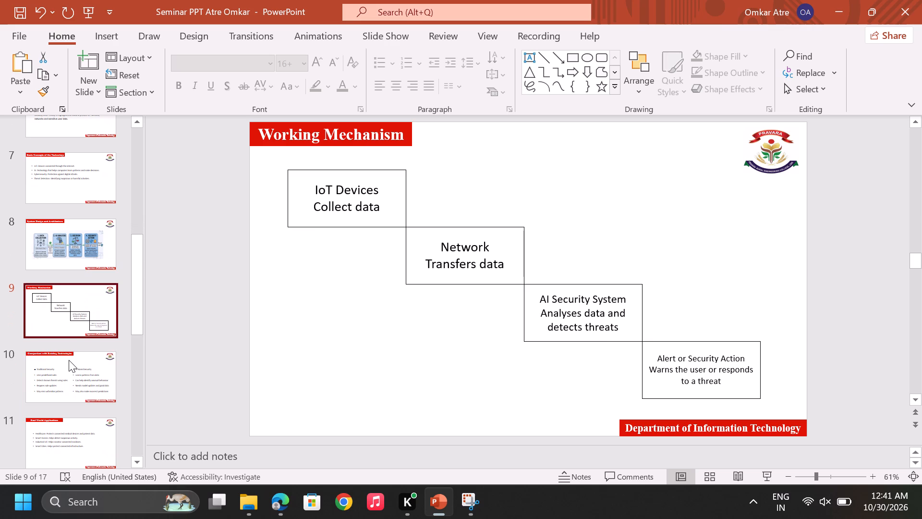
{"action": "left_click", "coordinate": [69, 359]}
{"action": "scroll", "coordinate": [69, 359], "scroll_direction": "down", "scroll_amount": 5}
{"action": "left_click", "coordinate": [69, 359]}
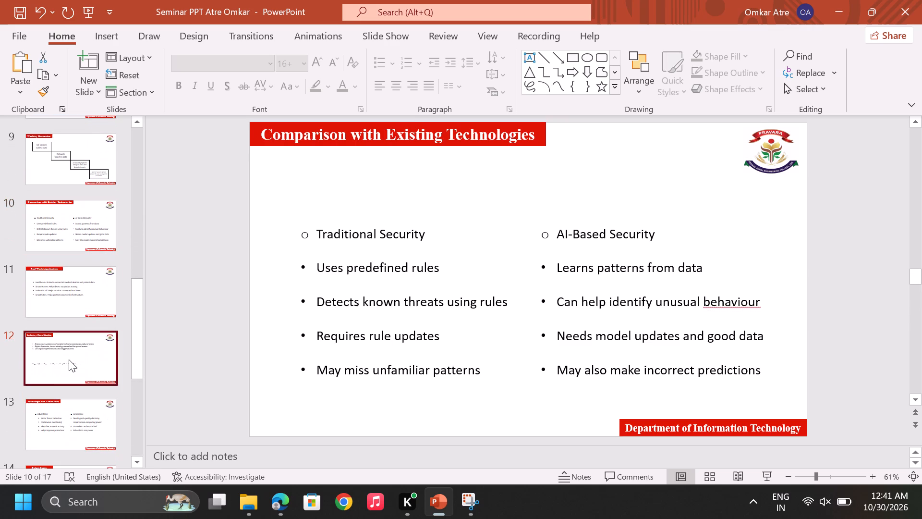
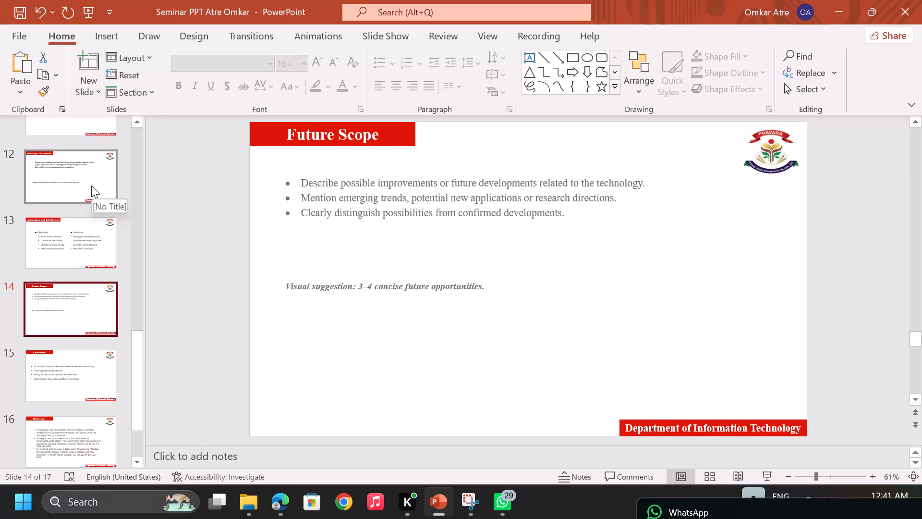
Cut the unfilled template slide 14, Future Scope, out of the deck.
{"action": "right_click", "coordinate": [90, 296]}
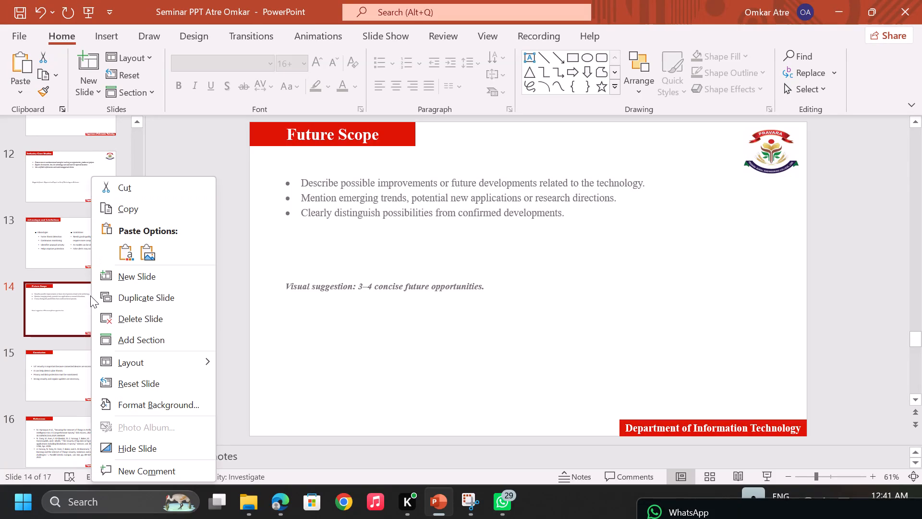
{"action": "left_click", "coordinate": [151, 185]}
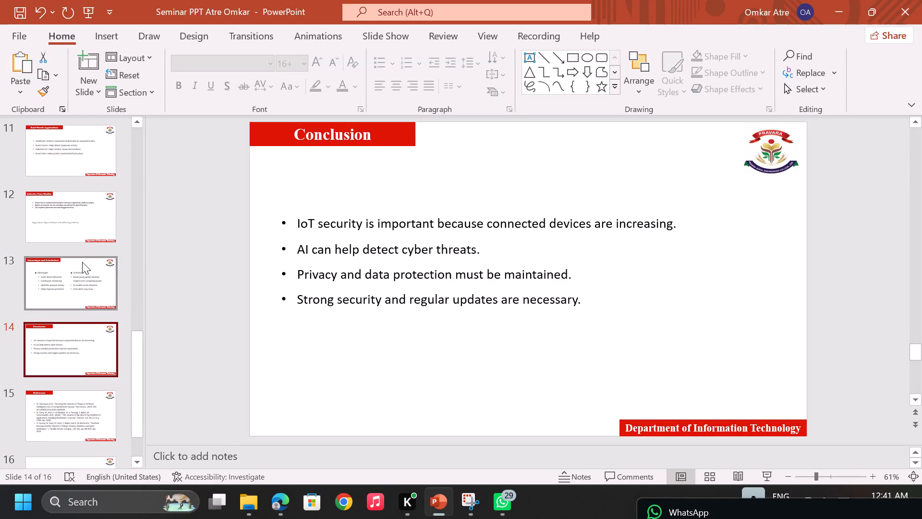
{"action": "left_click", "coordinate": [90, 220]}
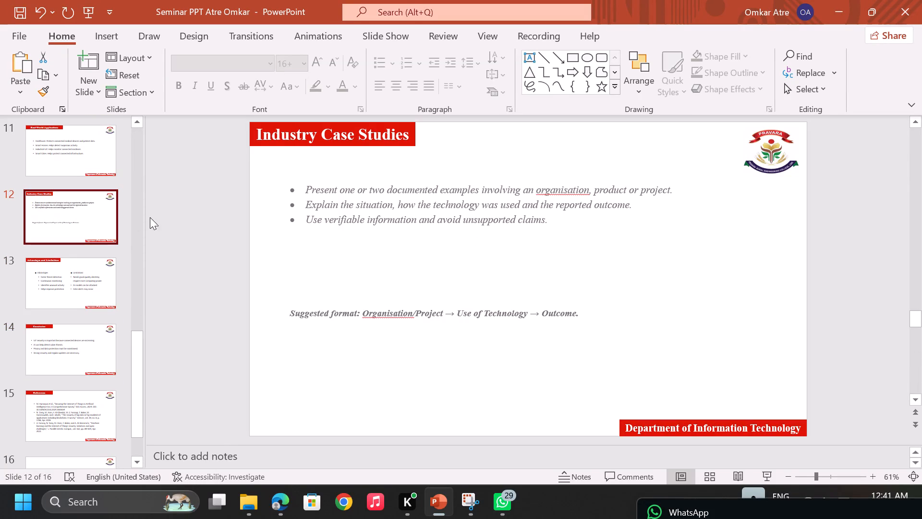
{"action": "scroll", "coordinate": [86, 232], "scroll_direction": "up", "scroll_amount": 2}
{"action": "scroll", "coordinate": [78, 289], "scroll_direction": "up", "scroll_amount": 1}
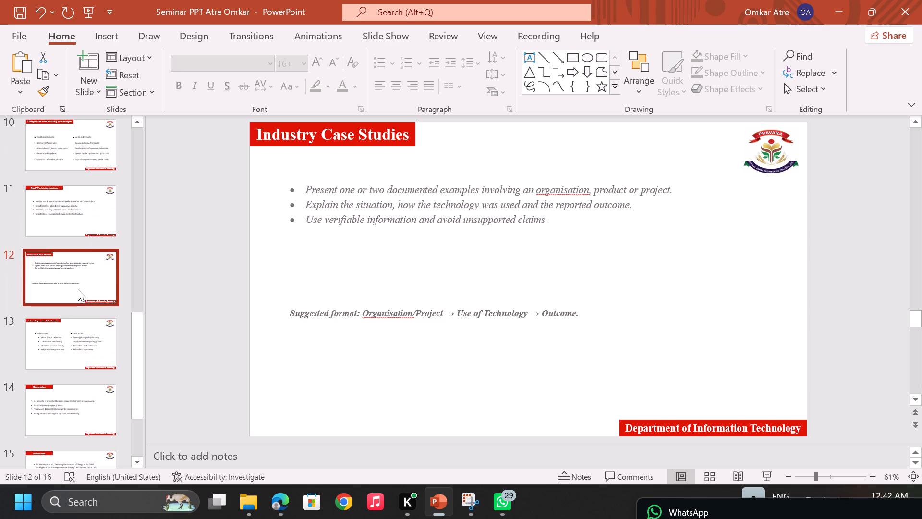
{"action": "scroll", "coordinate": [78, 289], "scroll_direction": "up", "scroll_amount": 2}
{"action": "scroll", "coordinate": [78, 289], "scroll_direction": "down", "scroll_amount": 11}
{"action": "scroll", "coordinate": [78, 289], "scroll_direction": "up", "scroll_amount": 3}
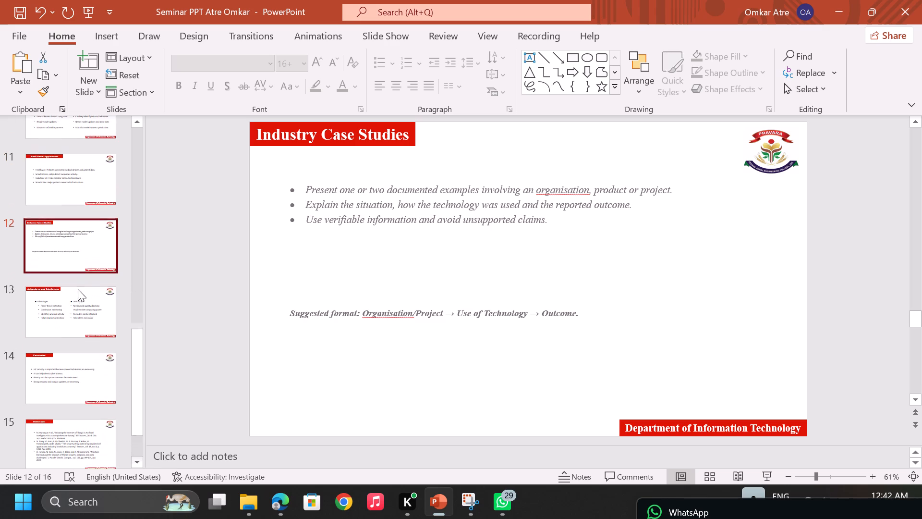
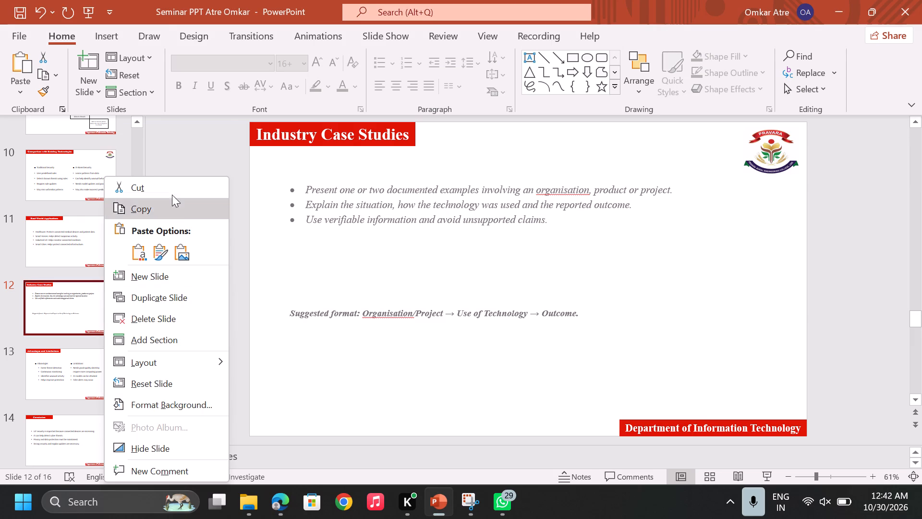
{"action": "left_click", "coordinate": [176, 188]}
Open slide 2, Table of Contents, to check its entries against the slides in the deck.
{"action": "scroll", "coordinate": [64, 286], "scroll_direction": "up", "scroll_amount": 17}
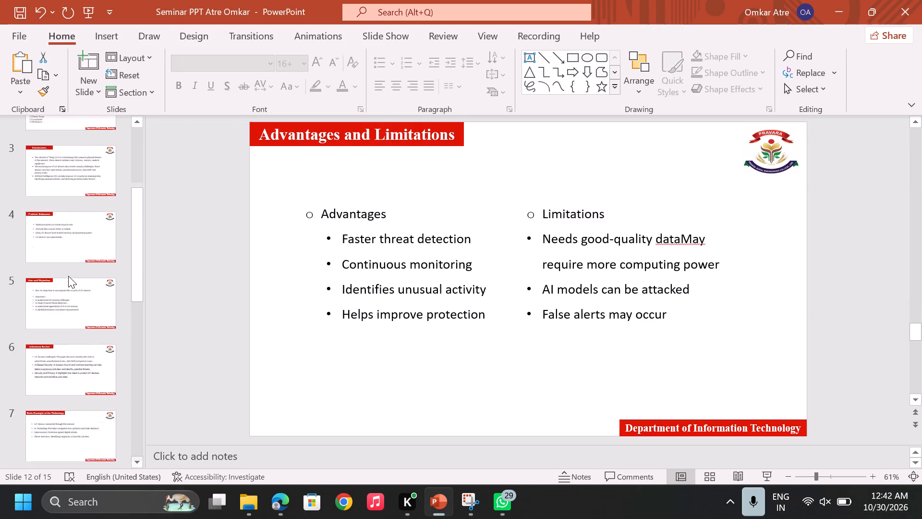
{"action": "scroll", "coordinate": [68, 276], "scroll_direction": "up", "scroll_amount": 13}
{"action": "left_click", "coordinate": [92, 227]}
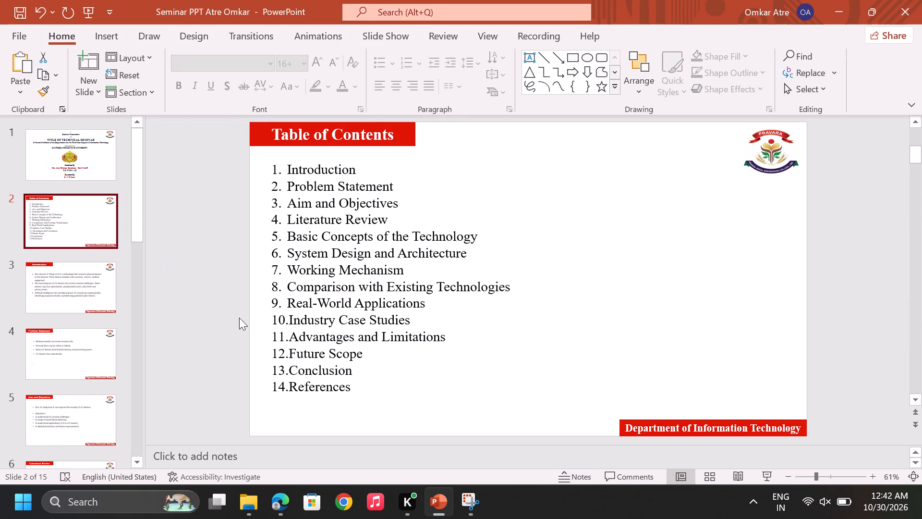
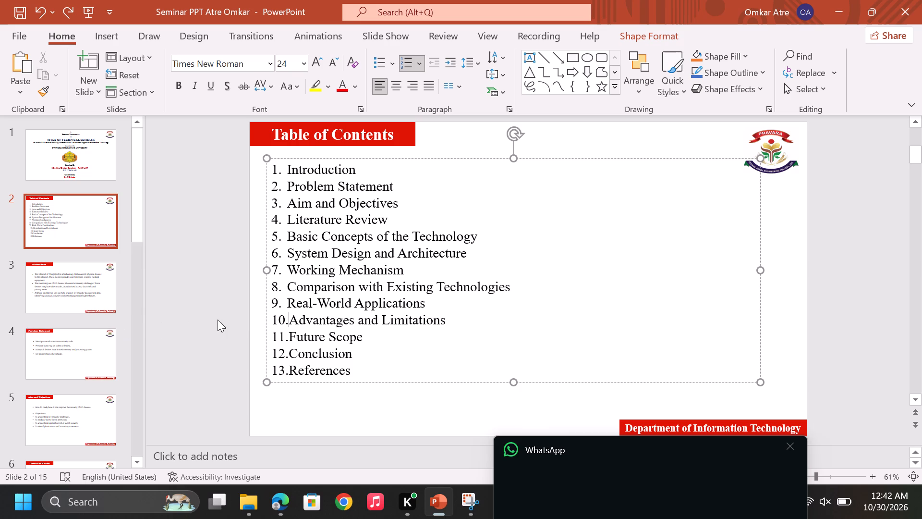
Check the slides following the Table of Contents against its entries, through Comparison with Existing Technologies and Real-World Applications.
{"action": "scroll", "coordinate": [97, 340], "scroll_direction": "down", "scroll_amount": 10}
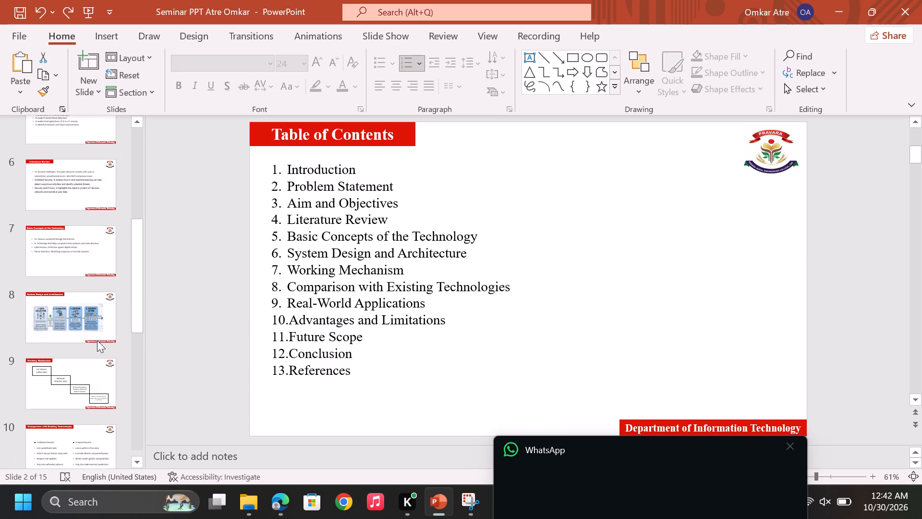
{"action": "scroll", "coordinate": [97, 340], "scroll_direction": "down", "scroll_amount": 4}
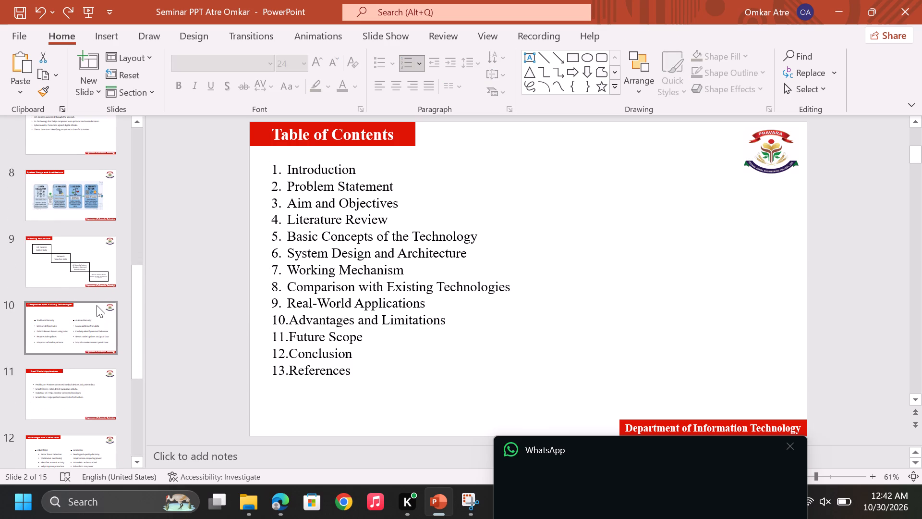
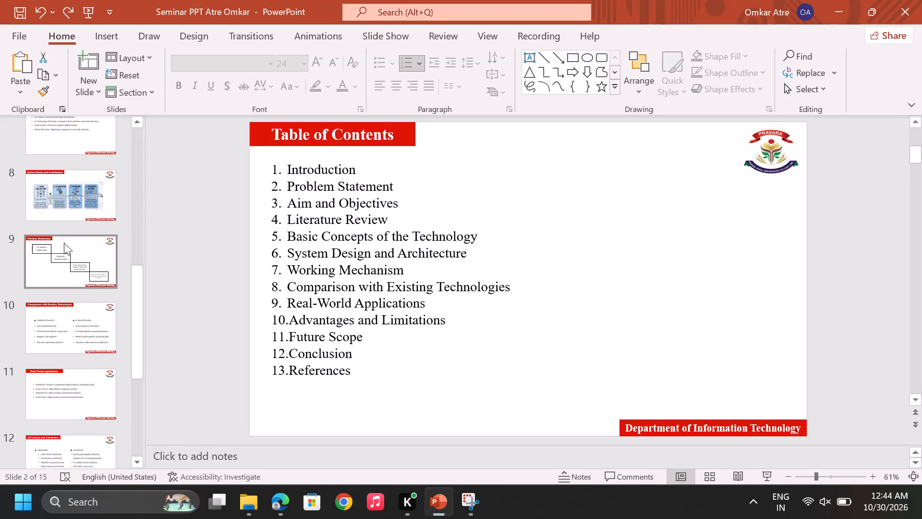
Review the slides from System Design and Architecture through Conclusion, checking that their topics follow the Table of Contents order.
{"action": "left_click", "coordinate": [77, 195]}
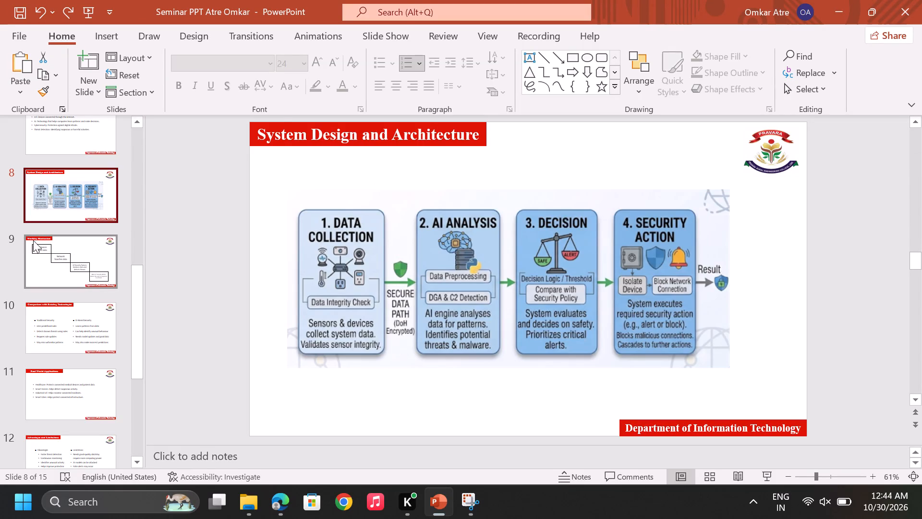
{"action": "left_click", "coordinate": [61, 266]}
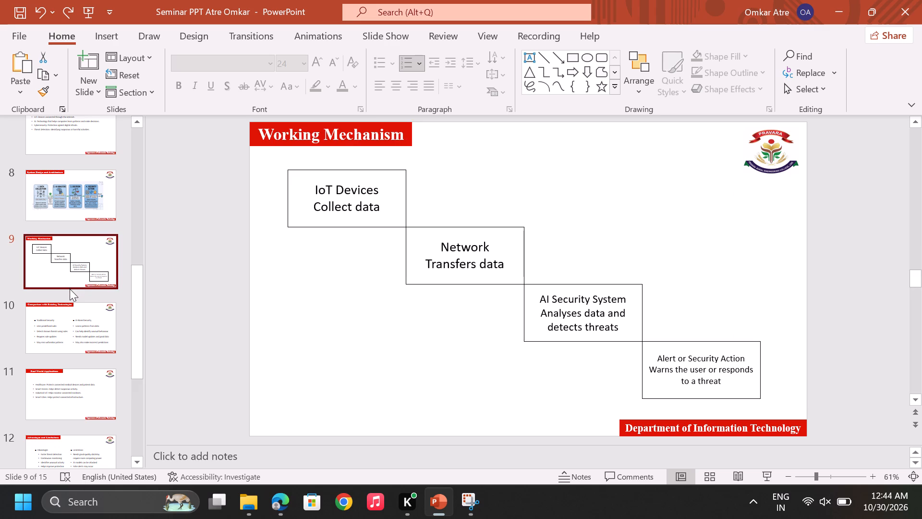
{"action": "left_click", "coordinate": [72, 324]}
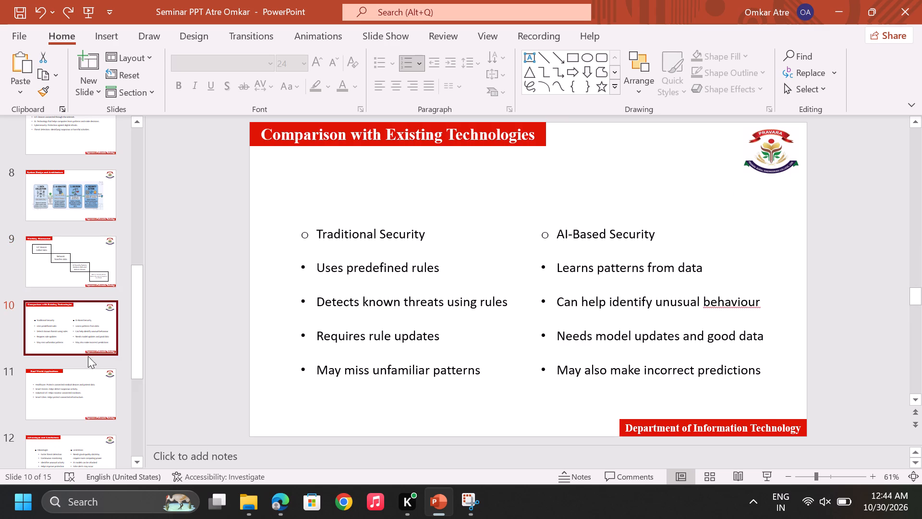
{"action": "left_click", "coordinate": [99, 387]}
{"action": "scroll", "coordinate": [97, 388], "scroll_direction": "down", "scroll_amount": 5}
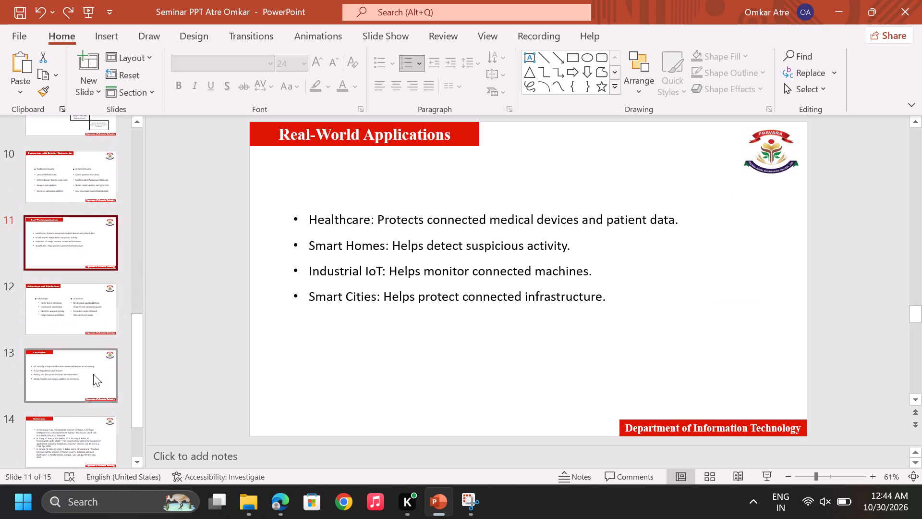
{"action": "left_click", "coordinate": [93, 374]}
{"action": "scroll", "coordinate": [93, 371], "scroll_direction": "up", "scroll_amount": 18}
{"action": "scroll", "coordinate": [99, 346], "scroll_direction": "down", "scroll_amount": 2}
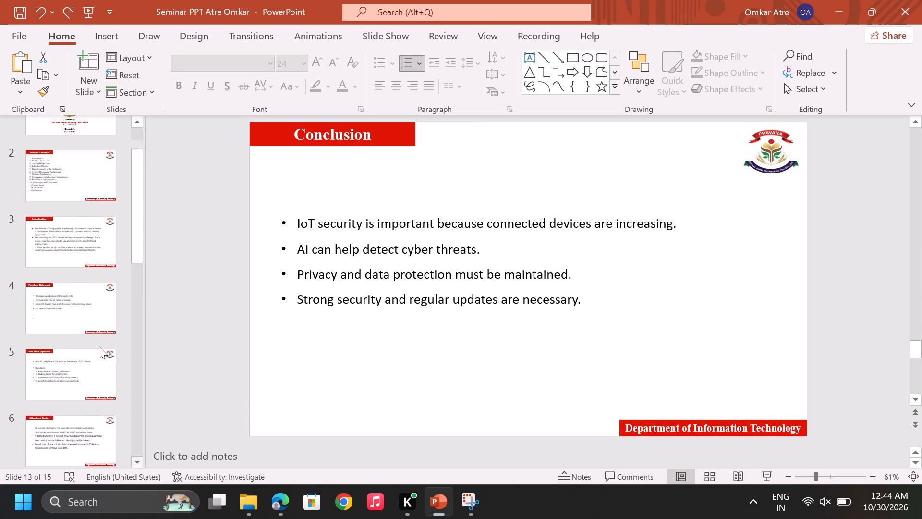
{"action": "scroll", "coordinate": [99, 346], "scroll_direction": "down", "scroll_amount": 20}
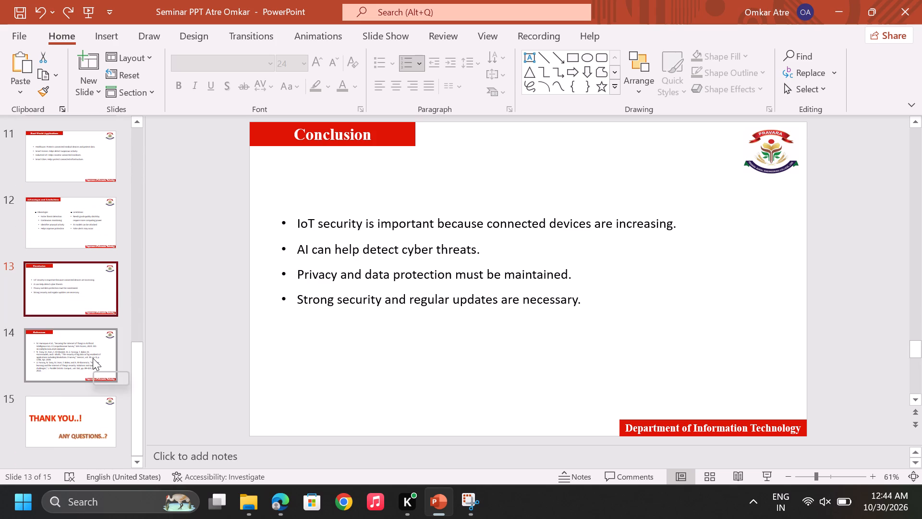
{"action": "key", "text": "Up"}
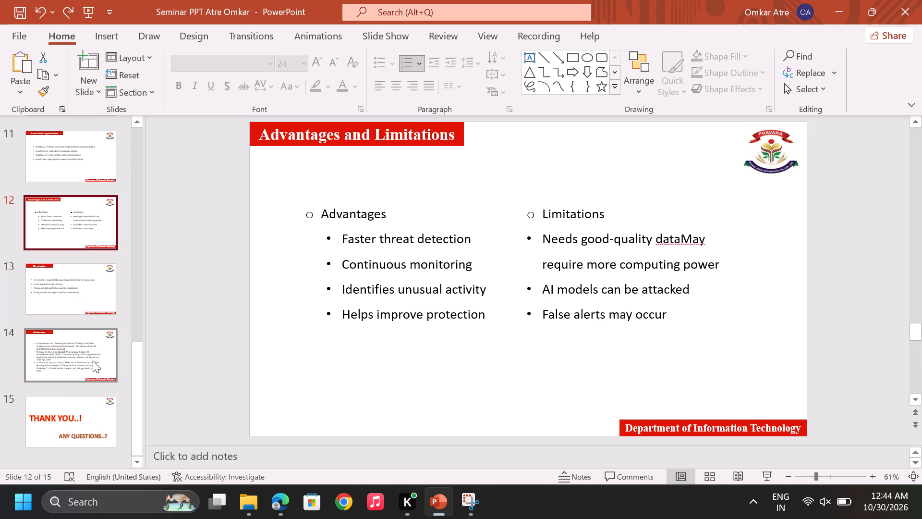
{"action": "key", "text": "Up"}
{"action": "key", "text": "Up"}
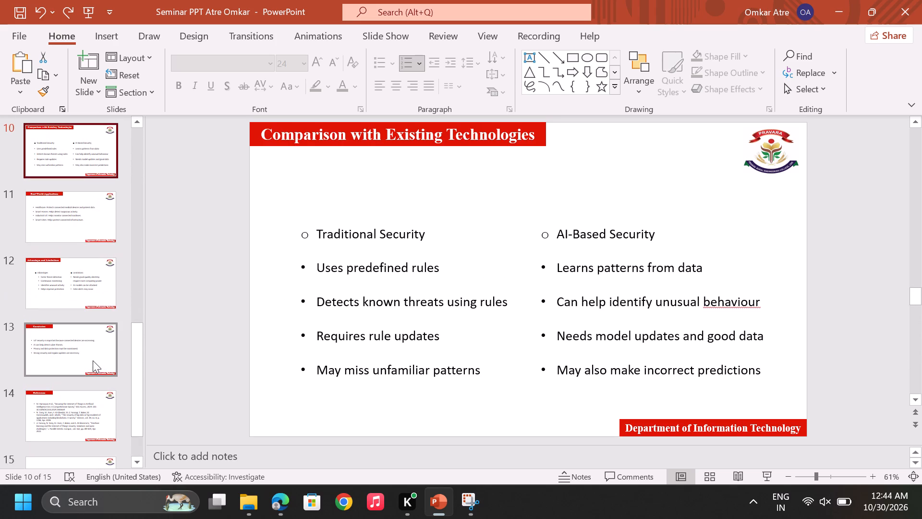
{"action": "scroll", "coordinate": [105, 369], "scroll_direction": "up", "scroll_amount": 20}
{"action": "scroll", "coordinate": [105, 369], "scroll_direction": "up", "scroll_amount": 11}
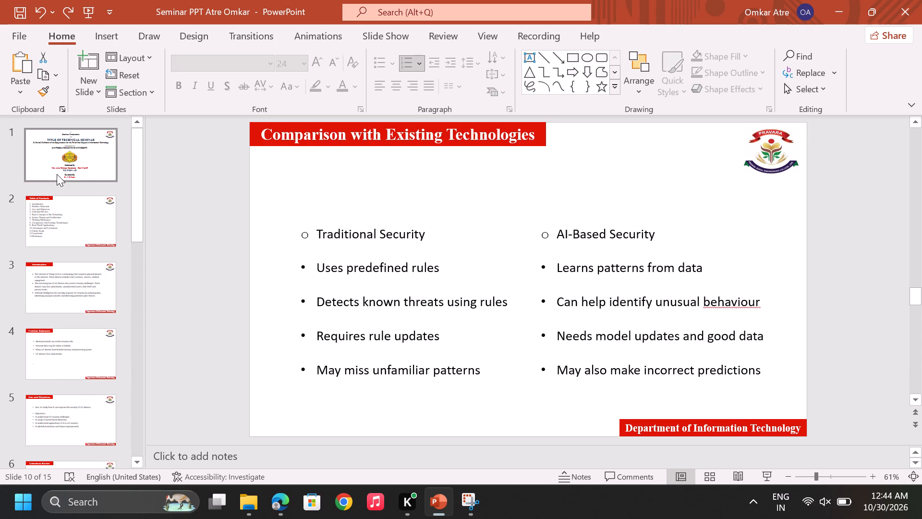
Compare the Table of Contents entries with the closing slides, from Advantages and Limitations through References and the thank-you slide.
{"action": "left_click", "coordinate": [70, 223]}
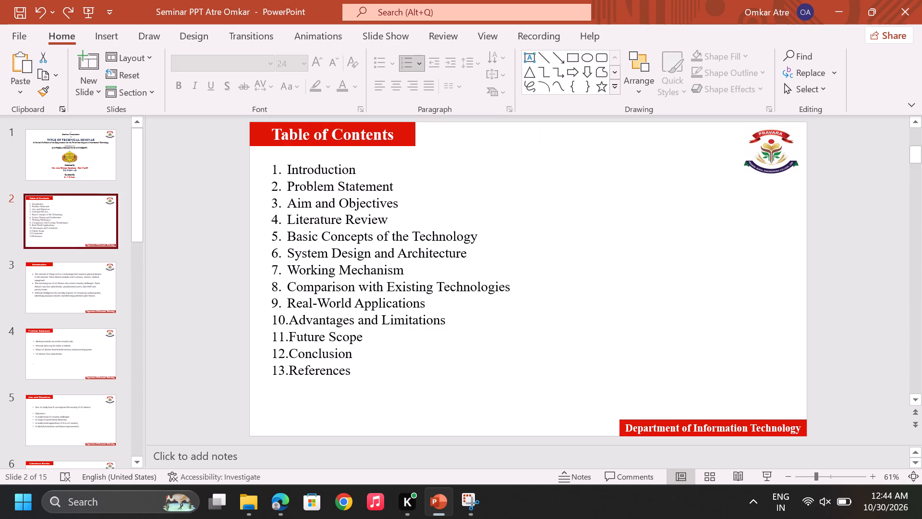
{"action": "scroll", "coordinate": [97, 341], "scroll_direction": "down", "scroll_amount": 20}
{"action": "scroll", "coordinate": [97, 341], "scroll_direction": "down", "scroll_amount": 2}
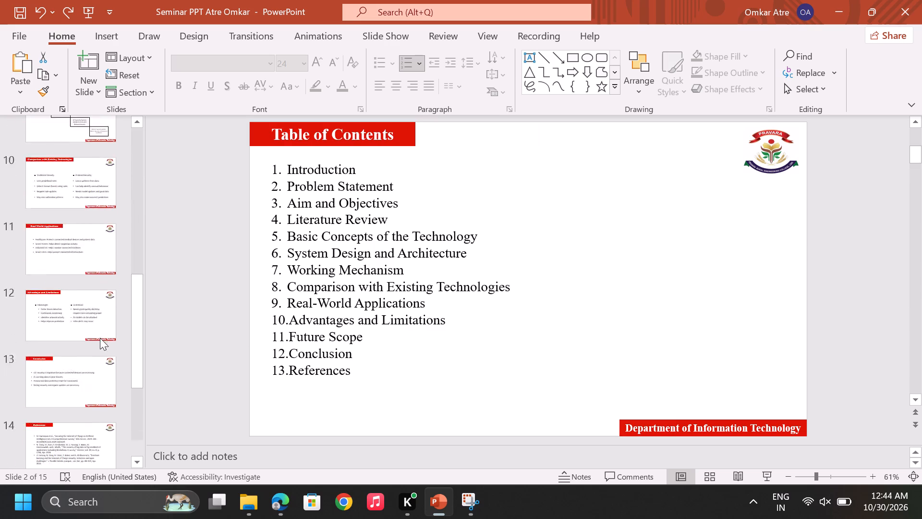
{"action": "scroll", "coordinate": [100, 338], "scroll_direction": "down", "scroll_amount": 5}
{"action": "left_click", "coordinate": [97, 369]}
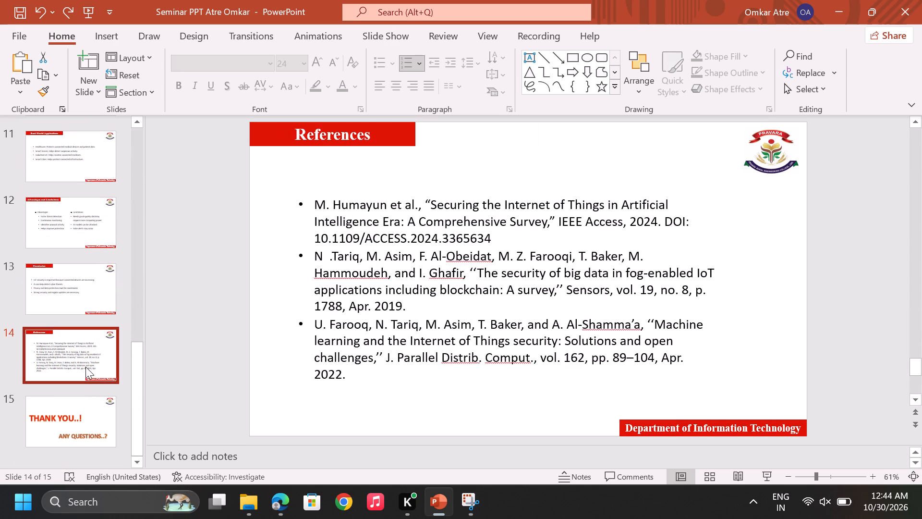
{"action": "key", "text": "Down"}
{"action": "key", "text": "Down"}
{"action": "key", "text": "Up"}
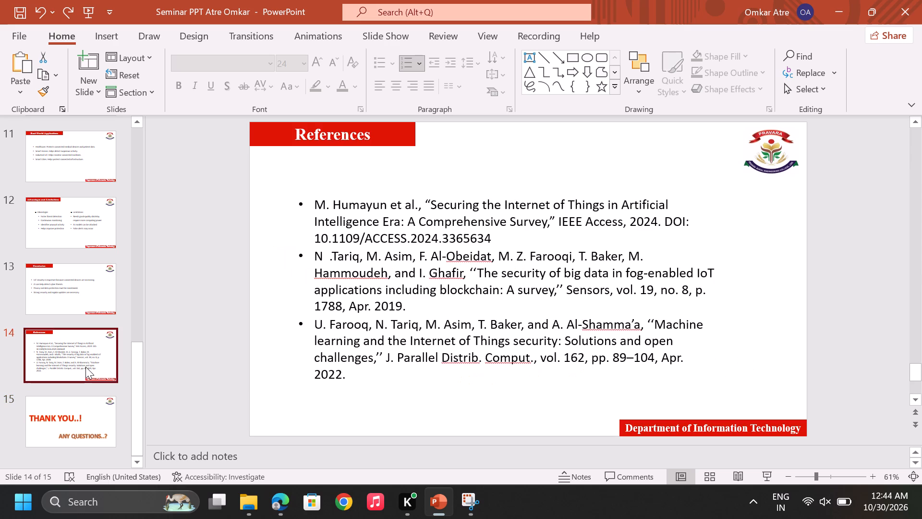
{"action": "key", "text": "Up"}
{"action": "key", "text": "Up"}
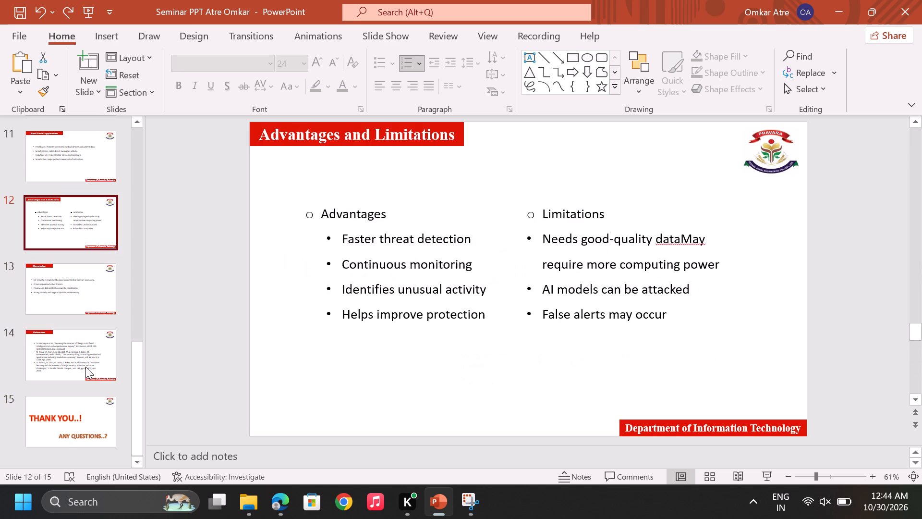
{"action": "scroll", "coordinate": [77, 368], "scroll_direction": "up", "scroll_amount": 20}
{"action": "scroll", "coordinate": [77, 368], "scroll_direction": "up", "scroll_amount": 13}
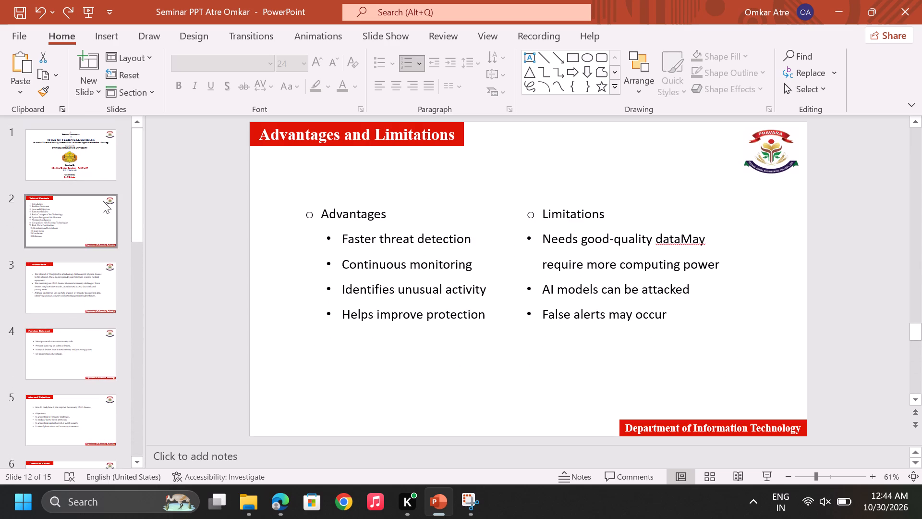
Delete the Future Scope entry from the list on the Table of Contents slide.
{"action": "left_click", "coordinate": [94, 211]}
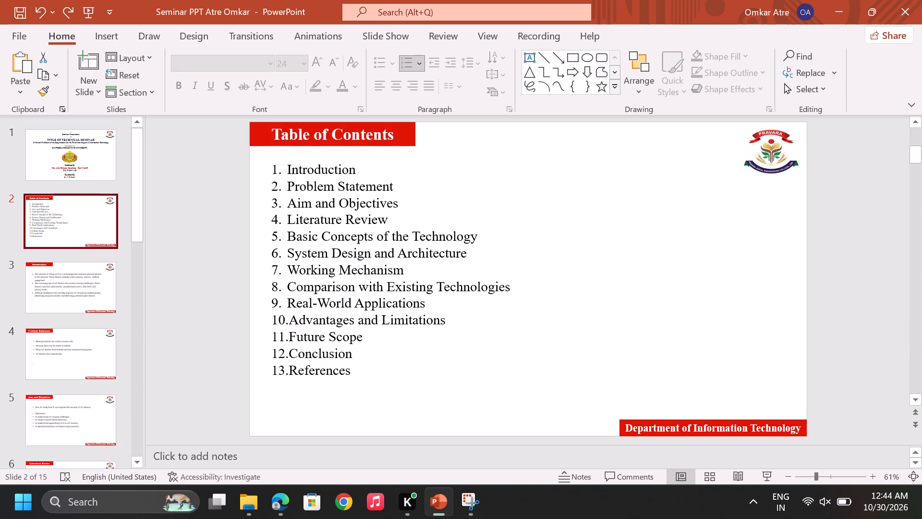
{"action": "left_click_drag", "start_coordinate": [363, 334], "coordinate": [299, 335]}
{"action": "key", "text": "BackSpace"}
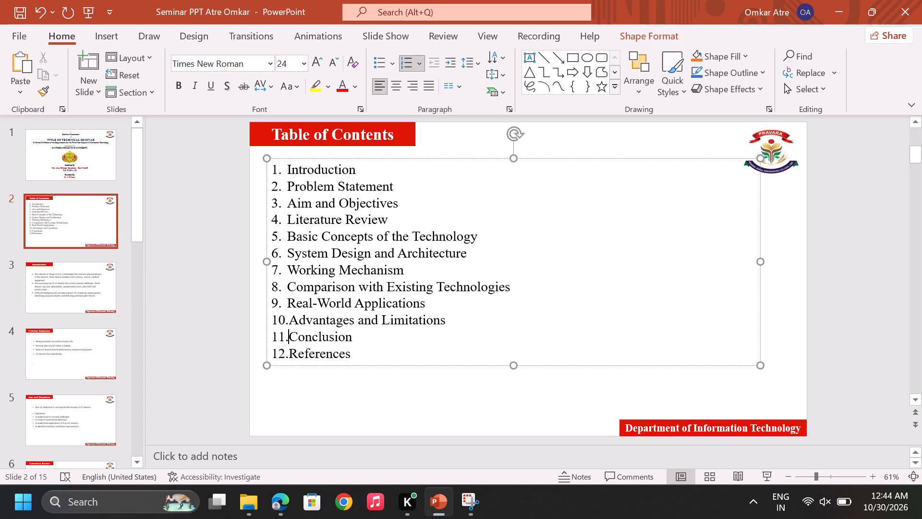
{"action": "left_click", "coordinate": [388, 392]}
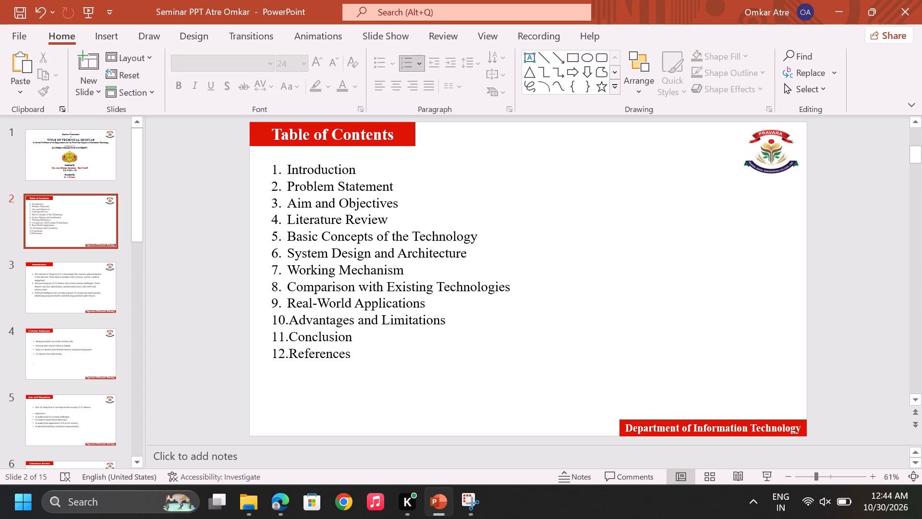
On the title slide, insert a space after each initial, before its period, in the guide's name under Guided By.
{"action": "left_click", "coordinate": [54, 166]}
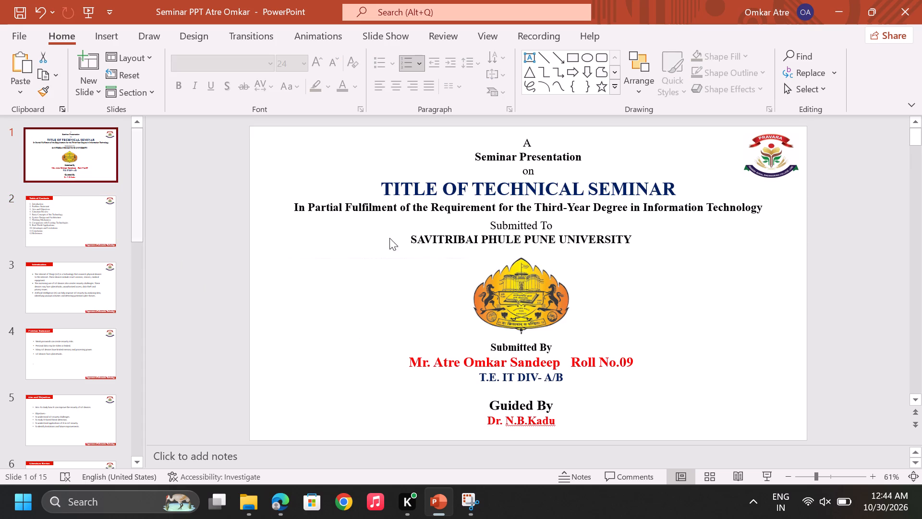
{"action": "left_click", "coordinate": [513, 422]}
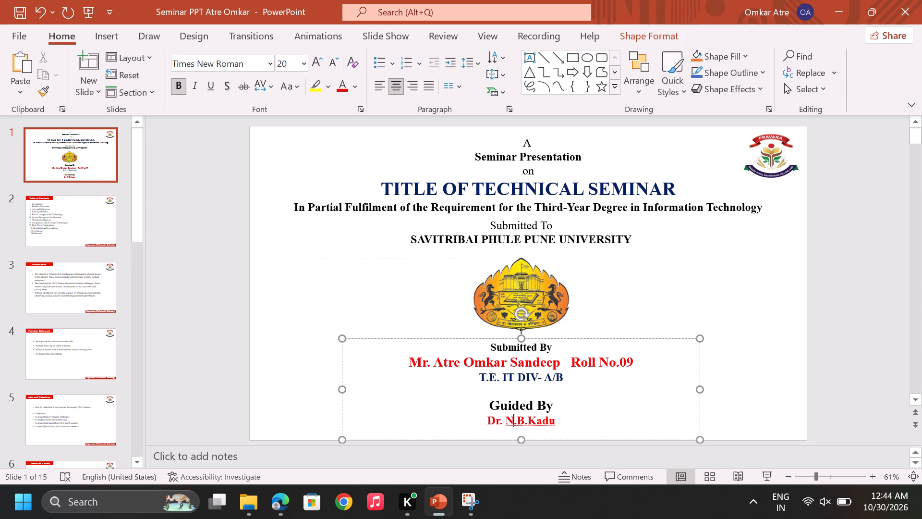
{"action": "key", "text": "space"}
{"action": "left_click", "coordinate": [528, 422]}
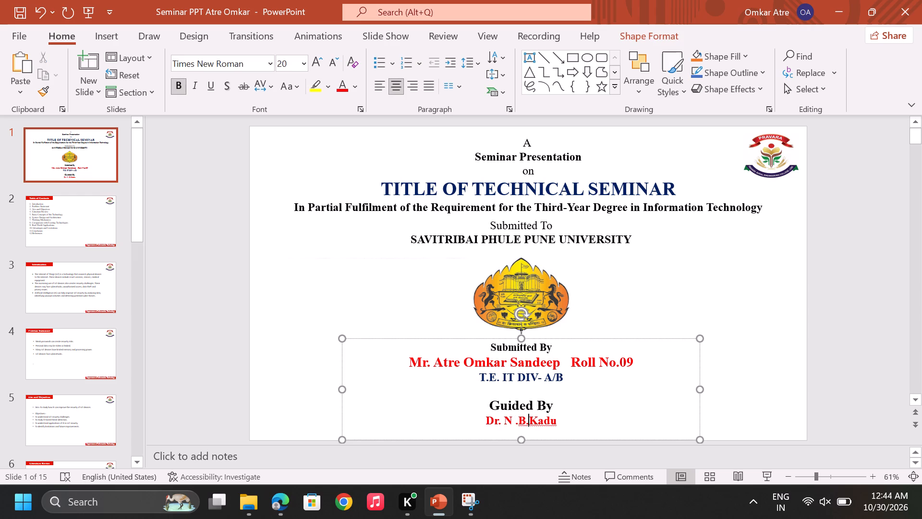
{"action": "key", "text": "space"}
{"action": "key", "text": "BackSpace"}
{"action": "key", "text": "Left"}
{"action": "key", "text": "space"}
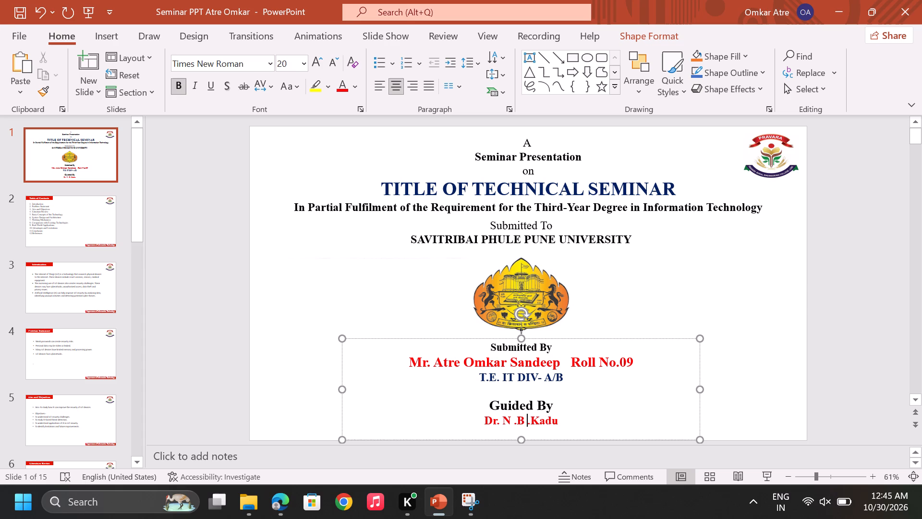
{"action": "left_click", "coordinate": [738, 319]}
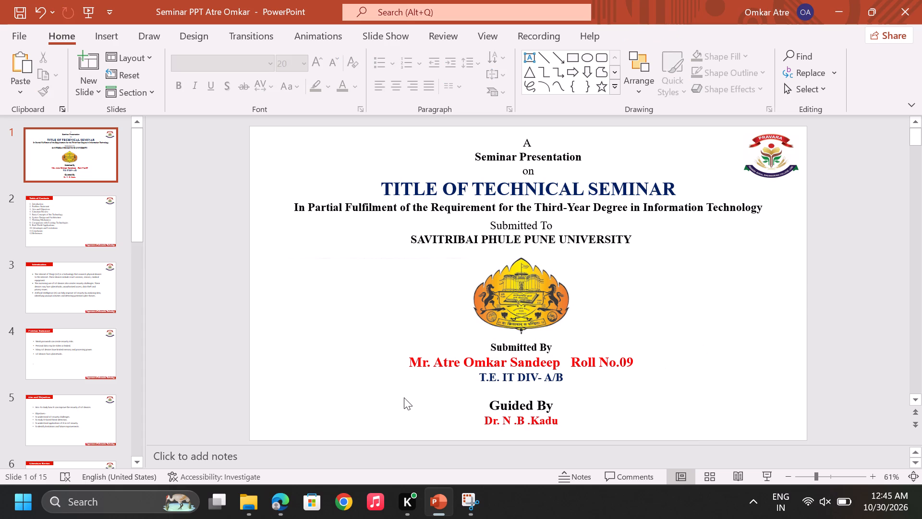
On the Literature Review slide, copy the AI-Based Security bullet's Arial formatting onto the IoT Security Challenges bullet with Format Painter.
{"action": "left_click", "coordinate": [79, 200]}
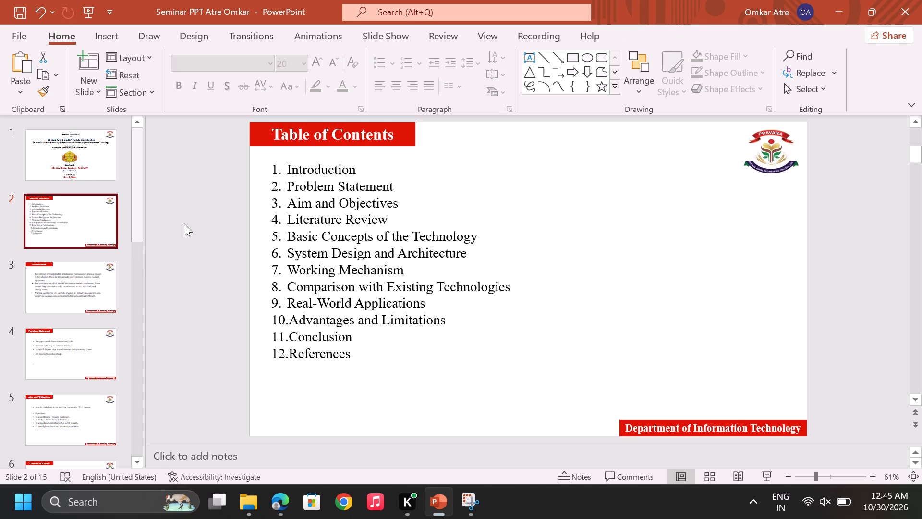
{"action": "left_click", "coordinate": [107, 279]}
{"action": "left_click", "coordinate": [103, 364]}
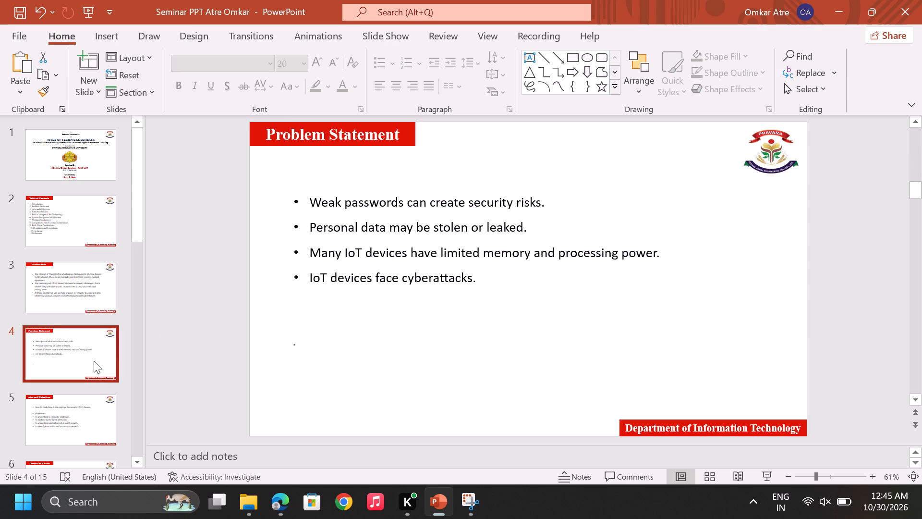
{"action": "key", "text": "Down"}
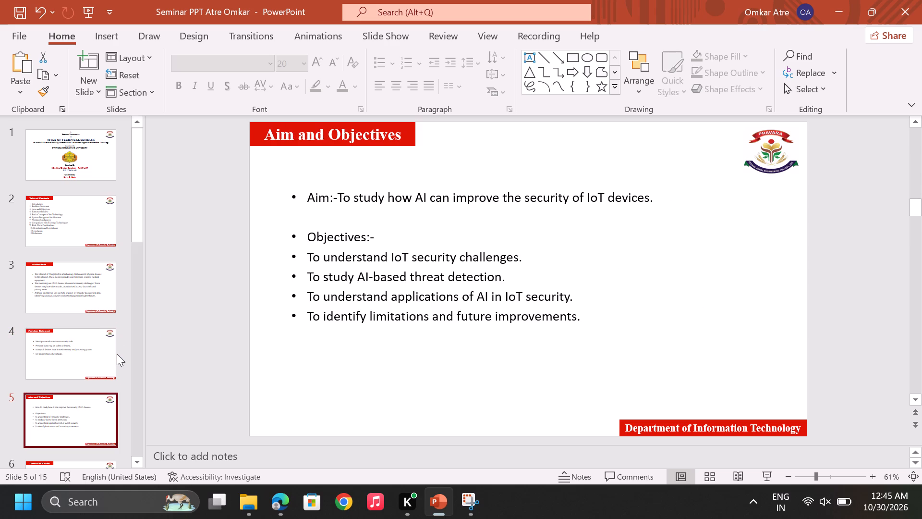
{"action": "key", "text": "Down"}
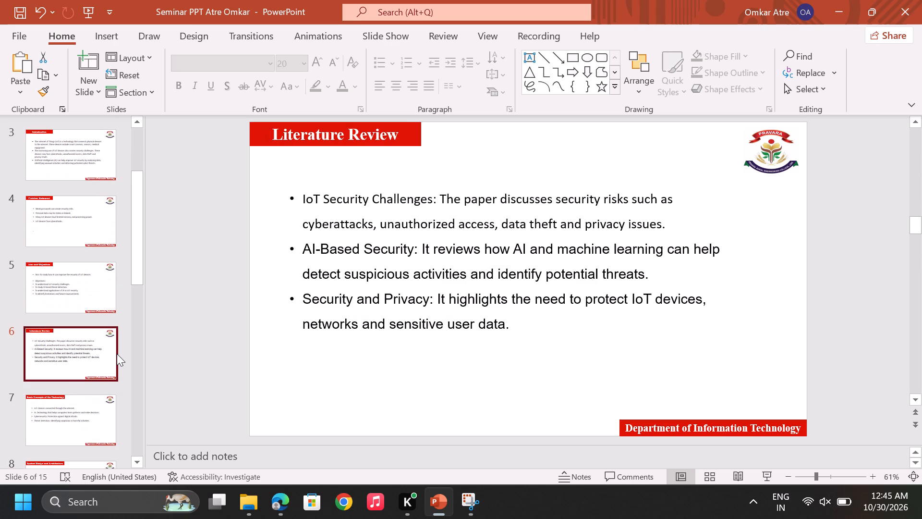
{"action": "left_click", "coordinate": [379, 255]}
{"action": "left_click", "coordinate": [37, 89]}
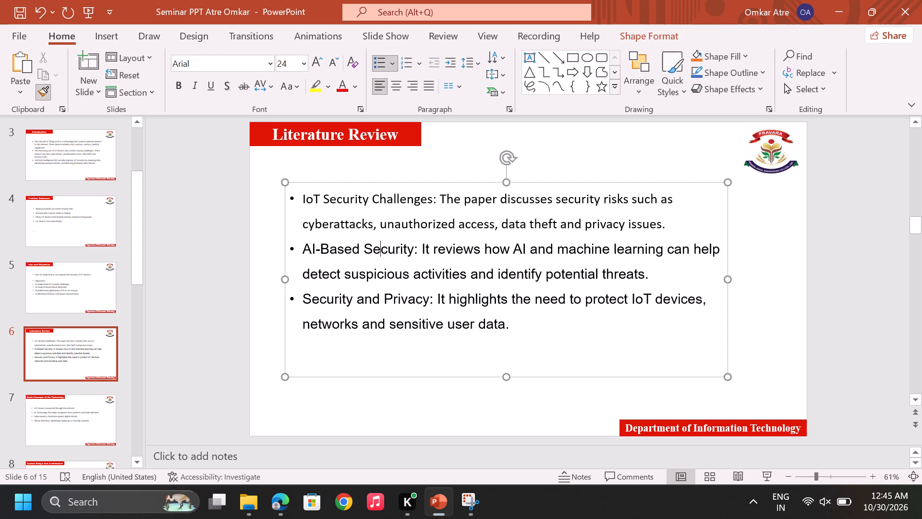
{"action": "left_click_drag", "start_coordinate": [672, 227], "coordinate": [300, 202]}
{"action": "left_click", "coordinate": [797, 280]}
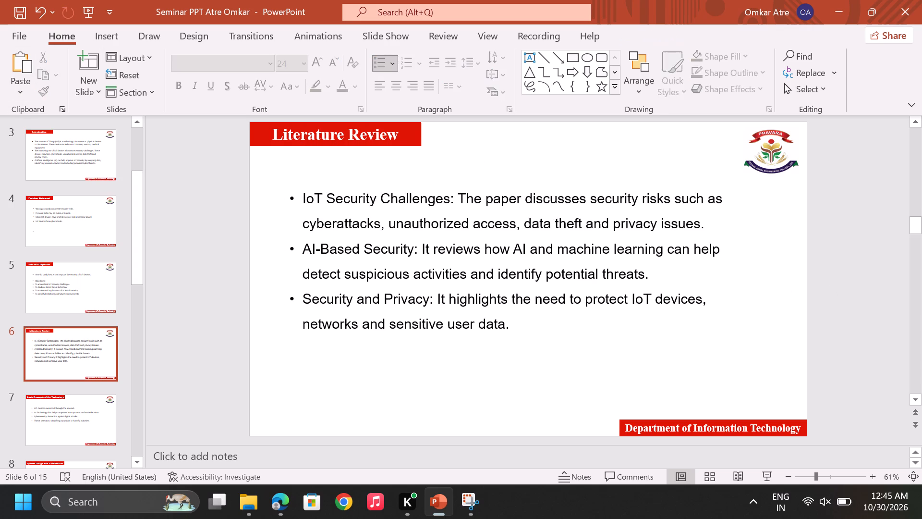
Review the Basic Concepts of the Technology slide and the two slides that follow it.
{"action": "left_click", "coordinate": [67, 411]}
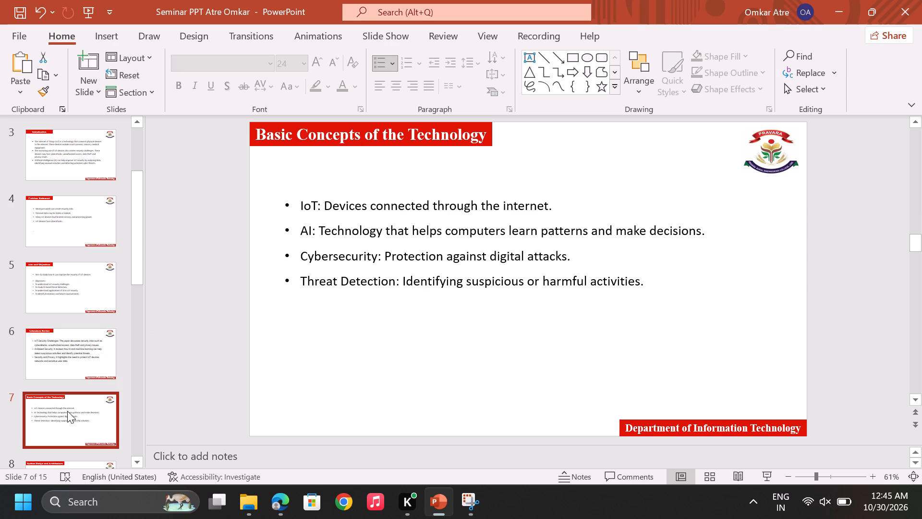
{"action": "key", "text": "Down"}
{"action": "key", "text": "Down"}
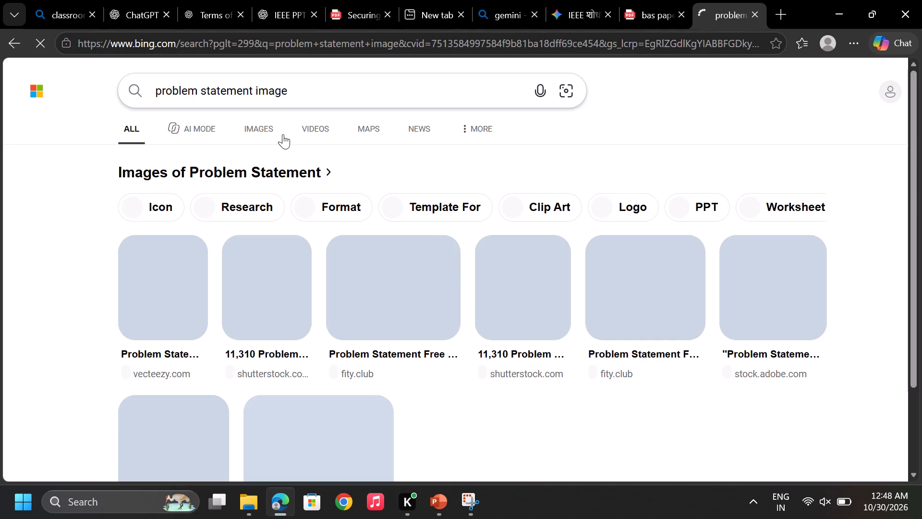
{"action": "left_click", "coordinate": [251, 126]}
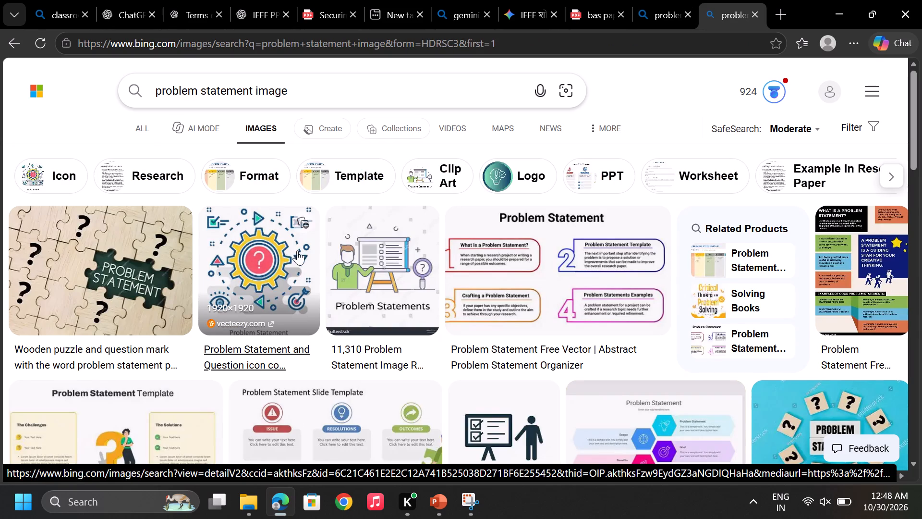
{"action": "scroll", "coordinate": [398, 261], "scroll_direction": "down", "scroll_amount": 4}
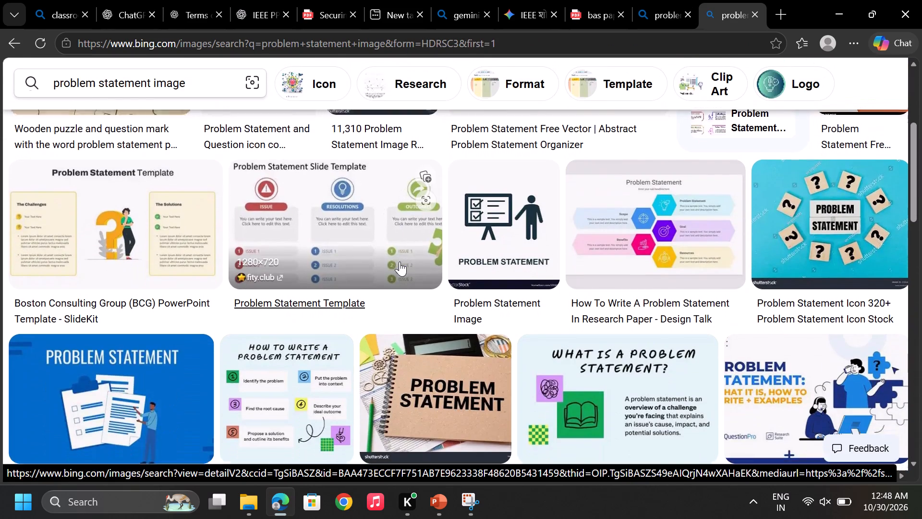
{"action": "scroll", "coordinate": [400, 261], "scroll_direction": "down", "scroll_amount": 1}
{"action": "scroll", "coordinate": [400, 261], "scroll_direction": "up", "scroll_amount": 6}
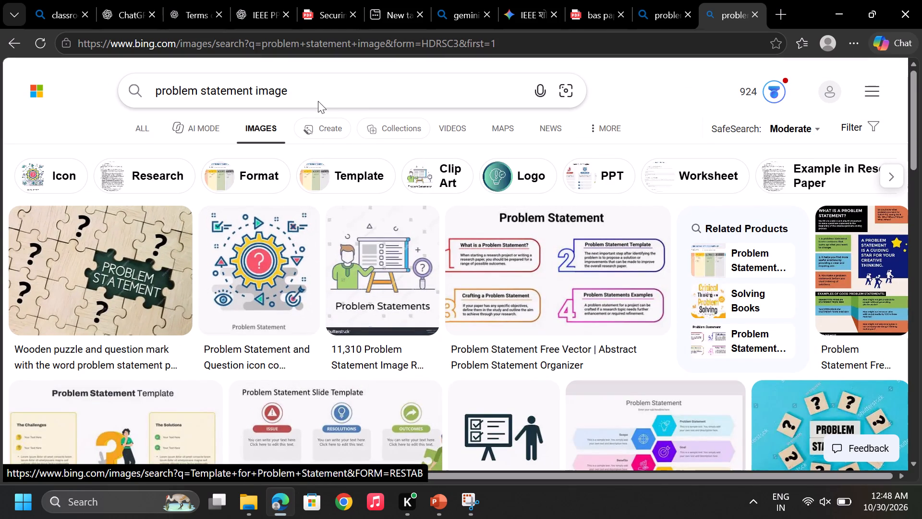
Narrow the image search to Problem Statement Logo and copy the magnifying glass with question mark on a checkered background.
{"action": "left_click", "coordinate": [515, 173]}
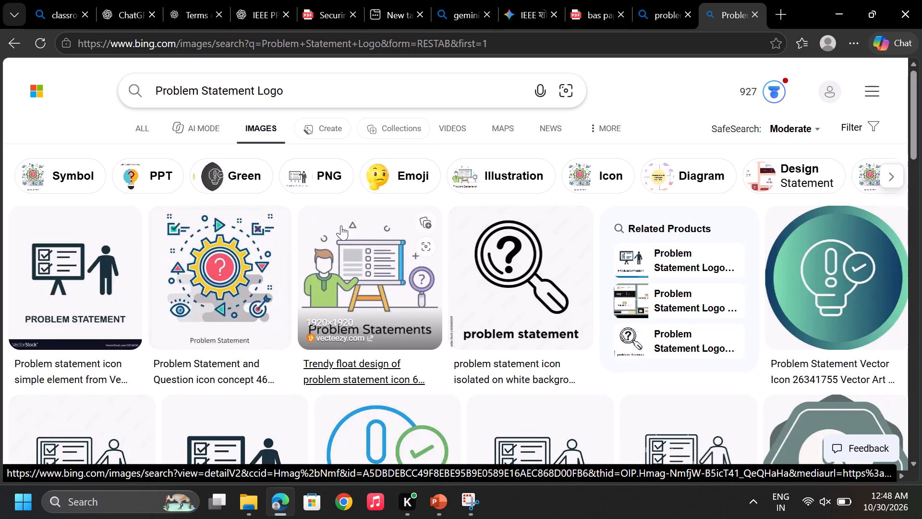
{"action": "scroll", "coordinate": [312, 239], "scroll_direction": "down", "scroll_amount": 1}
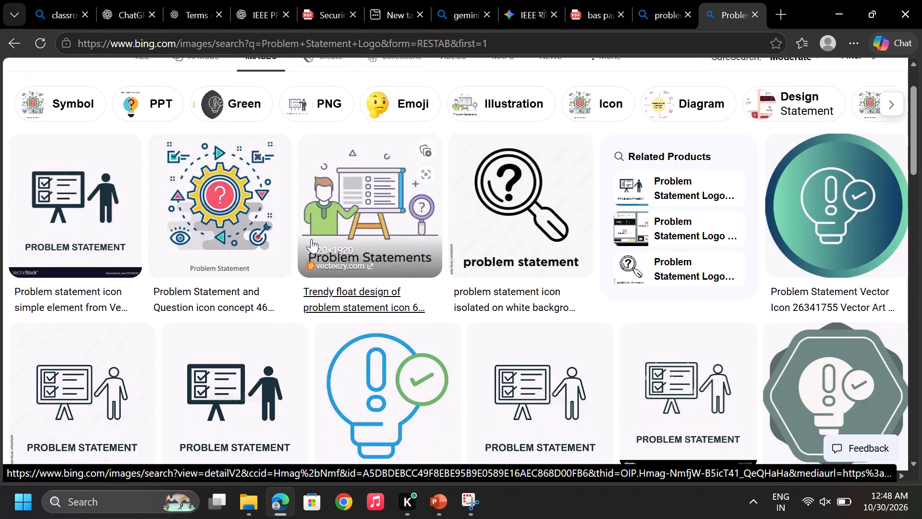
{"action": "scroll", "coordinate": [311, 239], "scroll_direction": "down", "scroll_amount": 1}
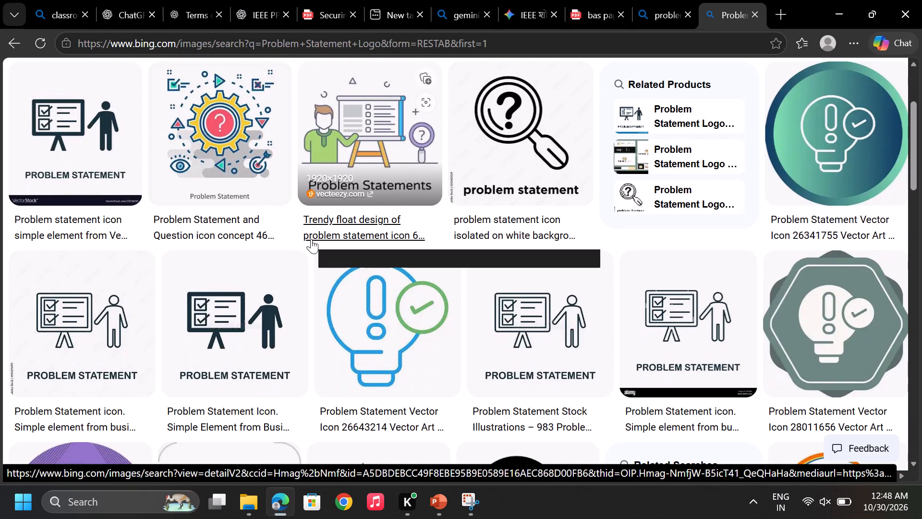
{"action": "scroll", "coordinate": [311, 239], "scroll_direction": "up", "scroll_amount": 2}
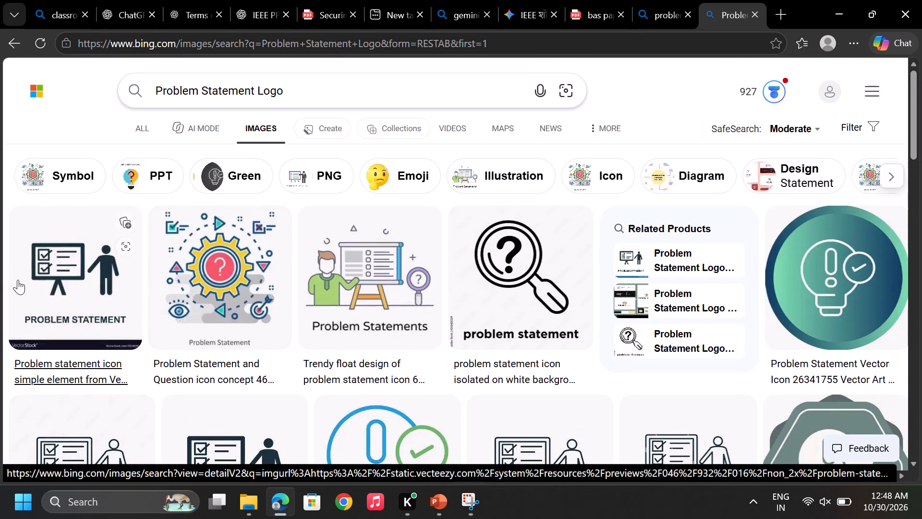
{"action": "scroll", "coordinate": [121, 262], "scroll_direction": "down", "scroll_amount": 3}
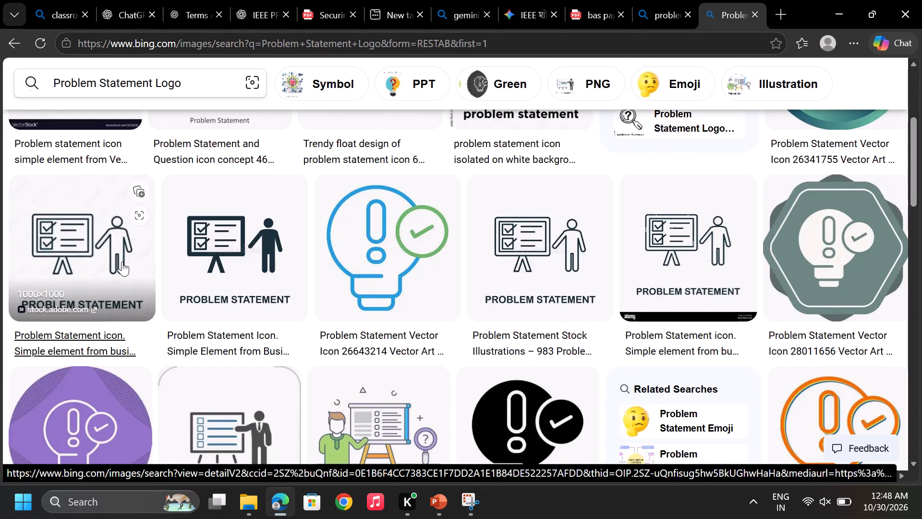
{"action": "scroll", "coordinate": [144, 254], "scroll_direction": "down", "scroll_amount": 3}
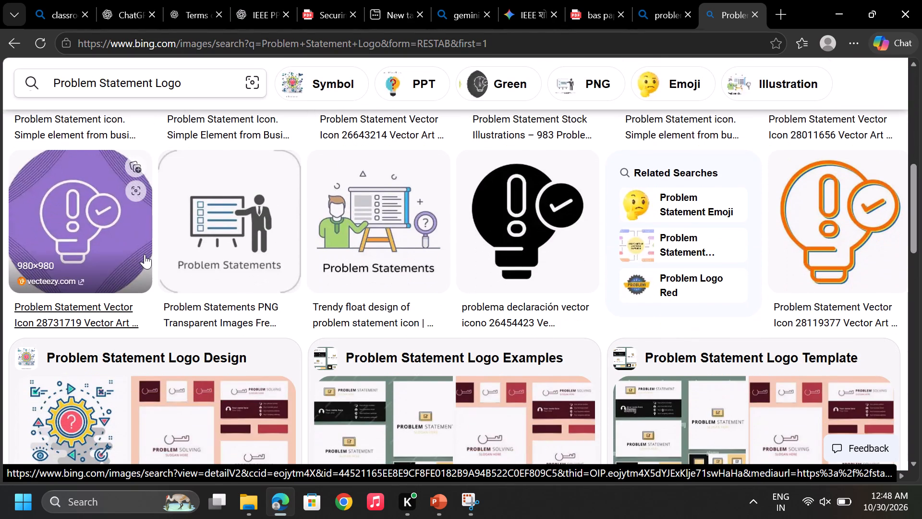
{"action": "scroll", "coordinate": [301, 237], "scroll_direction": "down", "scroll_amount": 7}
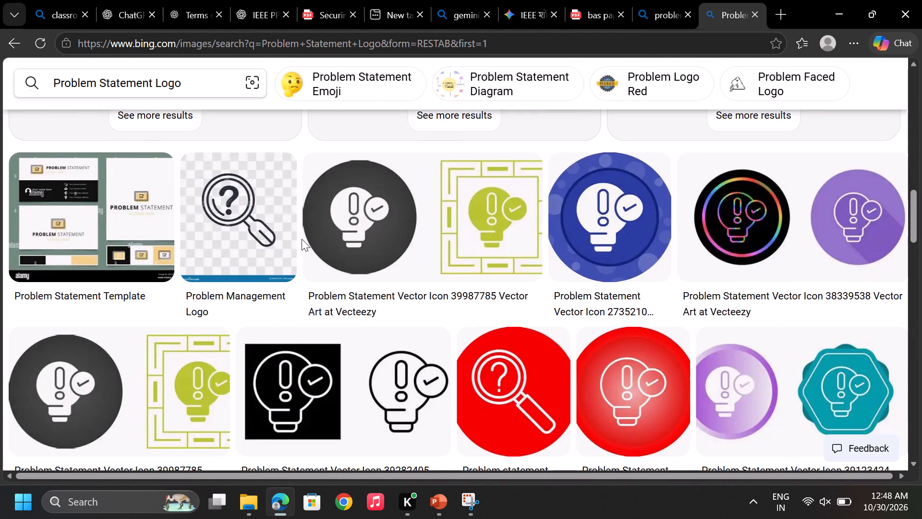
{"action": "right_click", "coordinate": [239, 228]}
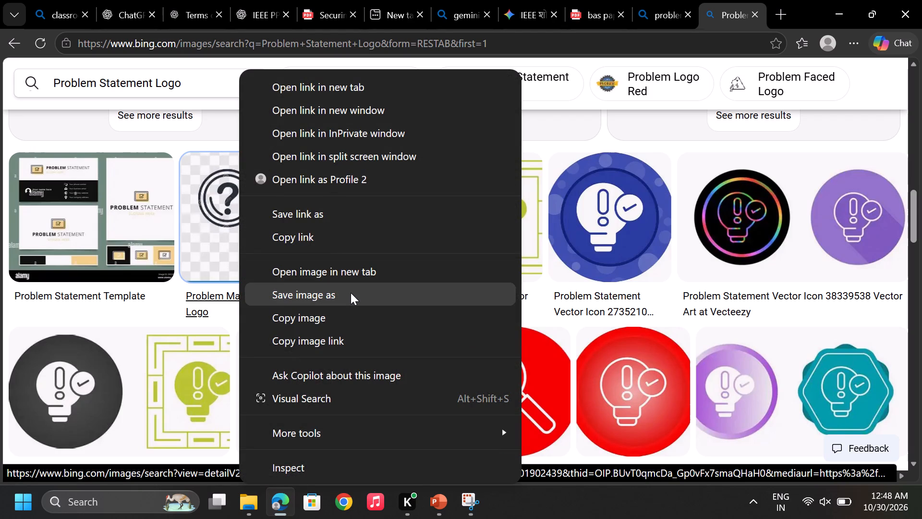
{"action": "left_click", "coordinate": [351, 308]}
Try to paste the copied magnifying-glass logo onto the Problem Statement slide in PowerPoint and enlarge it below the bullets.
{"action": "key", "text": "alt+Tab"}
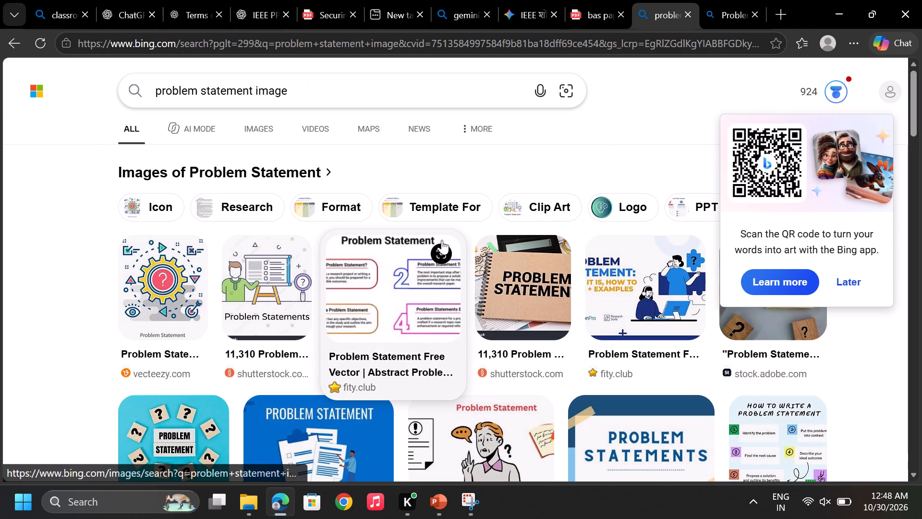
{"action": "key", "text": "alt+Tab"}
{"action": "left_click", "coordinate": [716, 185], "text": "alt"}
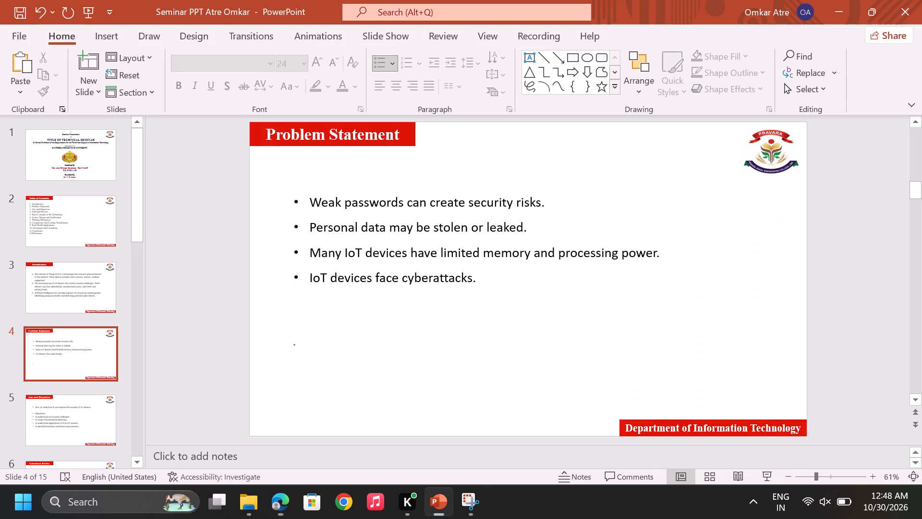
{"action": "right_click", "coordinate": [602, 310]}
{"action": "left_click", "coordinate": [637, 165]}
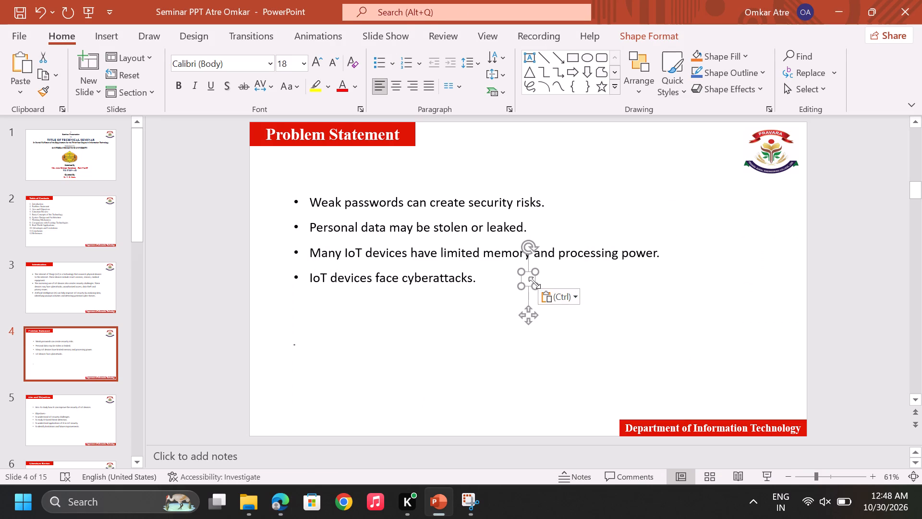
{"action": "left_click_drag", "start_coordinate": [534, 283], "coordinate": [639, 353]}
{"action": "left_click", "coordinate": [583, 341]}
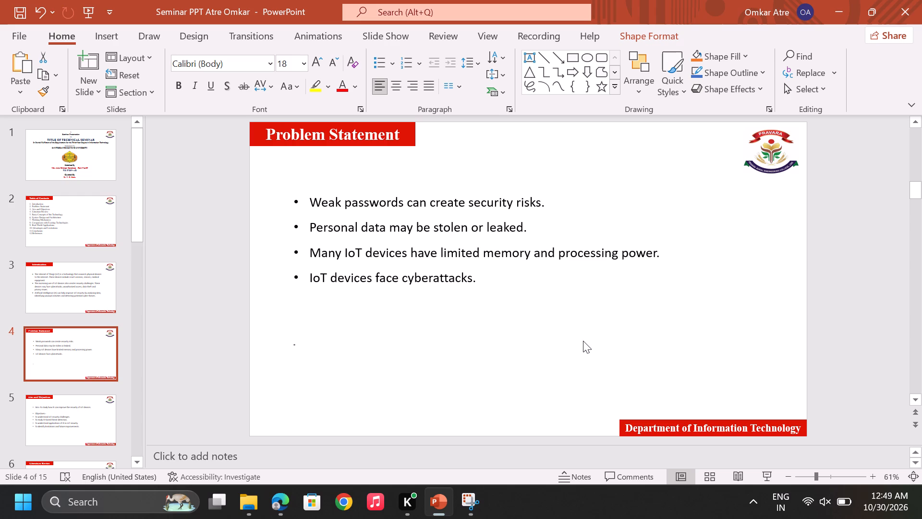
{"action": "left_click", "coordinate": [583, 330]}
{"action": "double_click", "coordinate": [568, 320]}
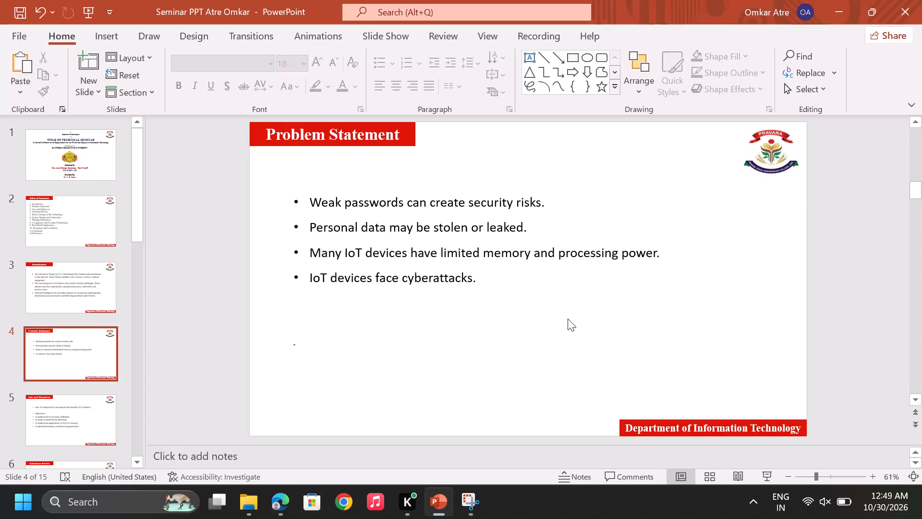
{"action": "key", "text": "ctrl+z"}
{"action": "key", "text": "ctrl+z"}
From Bing's Problem Statement Logo results in Edge, bring the black magnifying-glass question mark image over to the presentation.
{"action": "key", "text": "alt+Tab"}
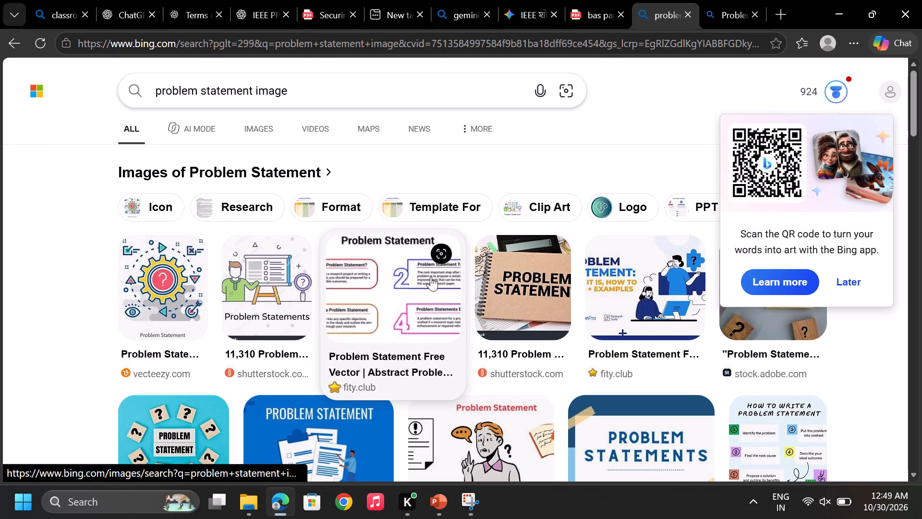
{"action": "scroll", "coordinate": [347, 280], "scroll_direction": "down", "scroll_amount": 4}
{"action": "scroll", "coordinate": [348, 280], "scroll_direction": "up", "scroll_amount": 4}
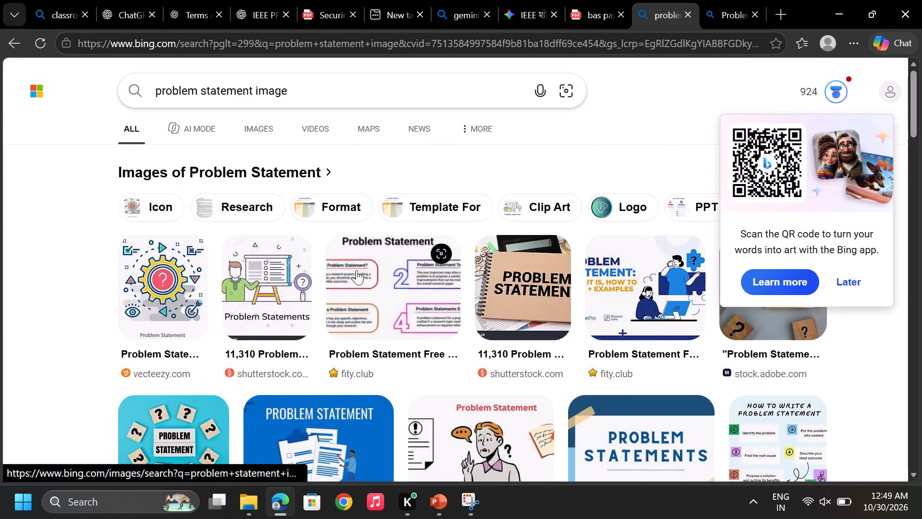
{"action": "left_click", "coordinate": [615, 208]}
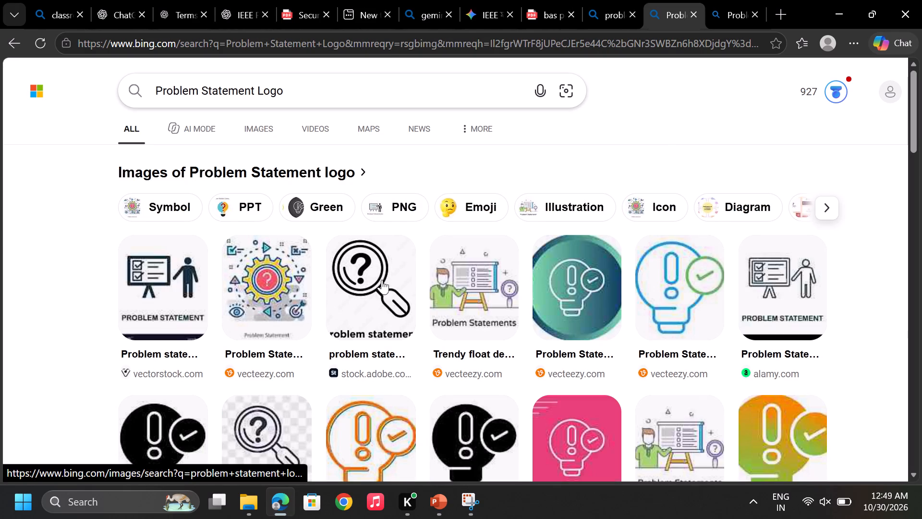
{"action": "left_click", "coordinate": [378, 278]}
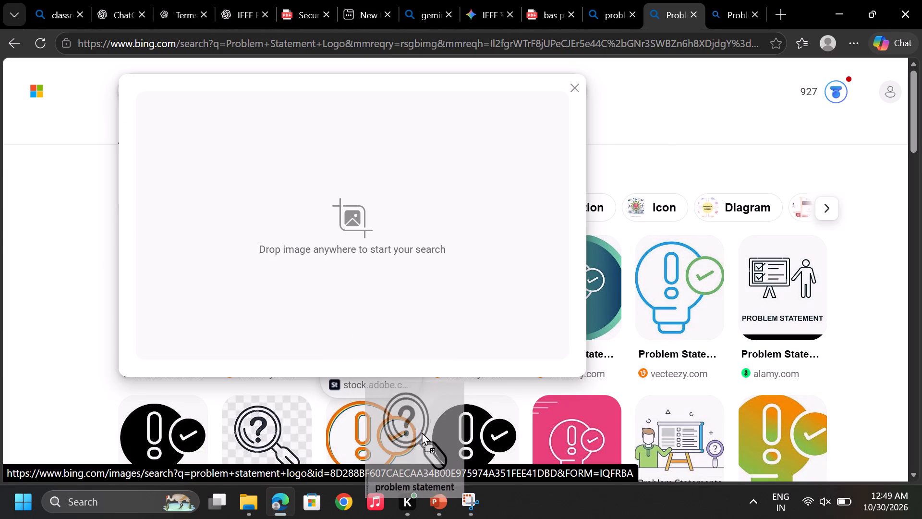
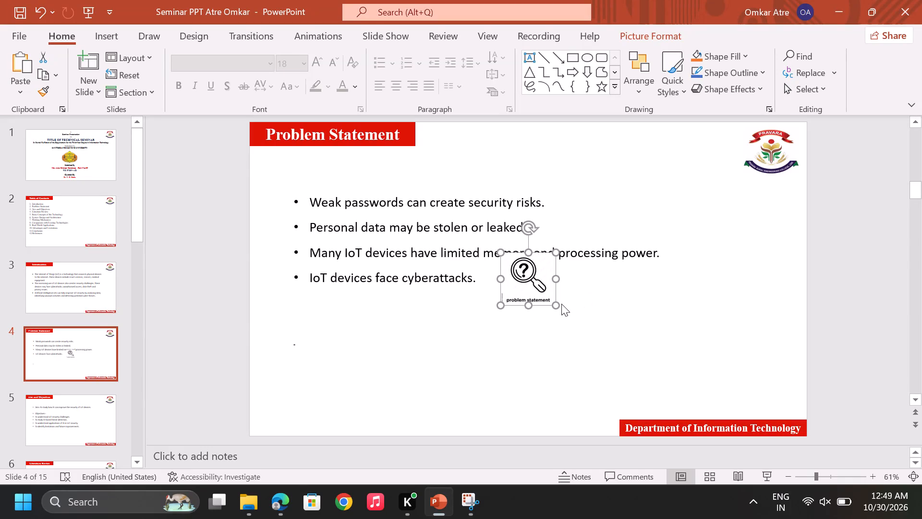
Enlarge the magnifying-glass picture on the Problem Statement slide and move it to the slide's lower right, clear of the bullets.
{"action": "left_click_drag", "start_coordinate": [552, 305], "coordinate": [587, 347]}
{"action": "left_click_drag", "start_coordinate": [562, 319], "coordinate": [659, 347]}
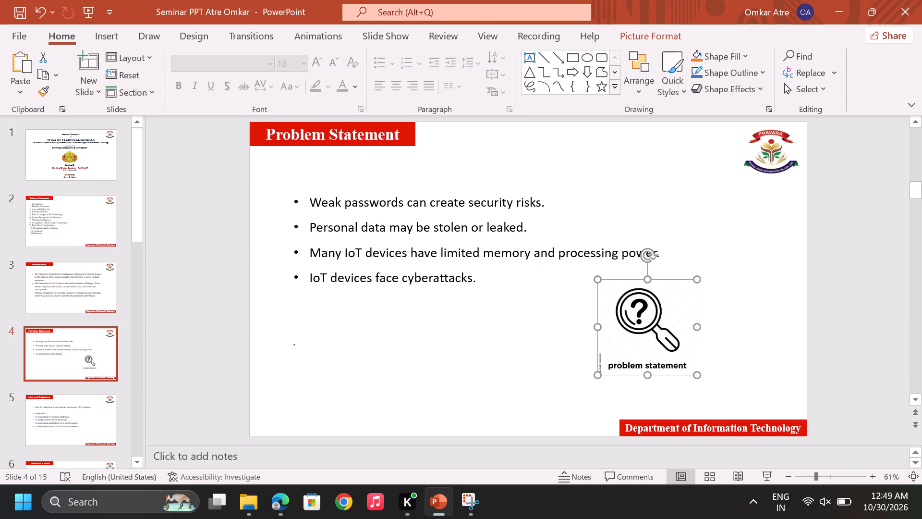
{"action": "left_click", "coordinate": [579, 352]}
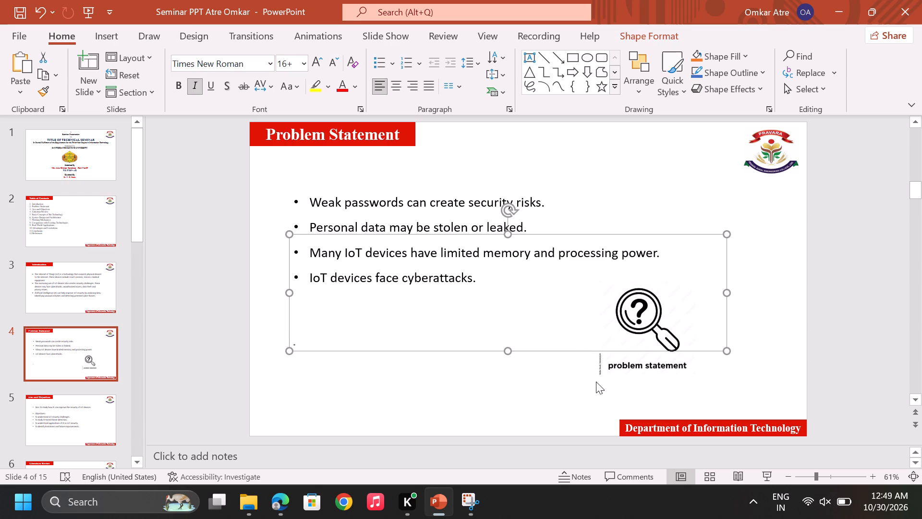
{"action": "left_click", "coordinate": [590, 382]}
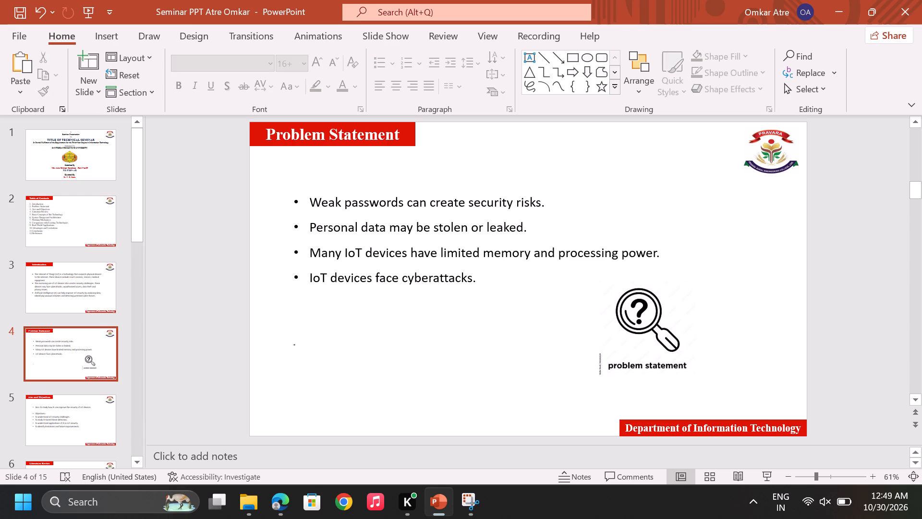
{"action": "left_click_drag", "start_coordinate": [655, 319], "coordinate": [725, 330]}
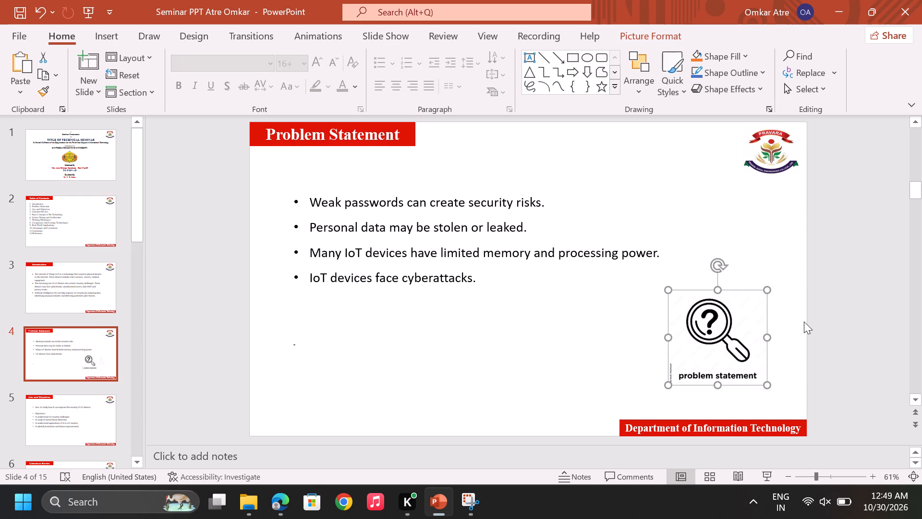
{"action": "left_click", "coordinate": [878, 299]}
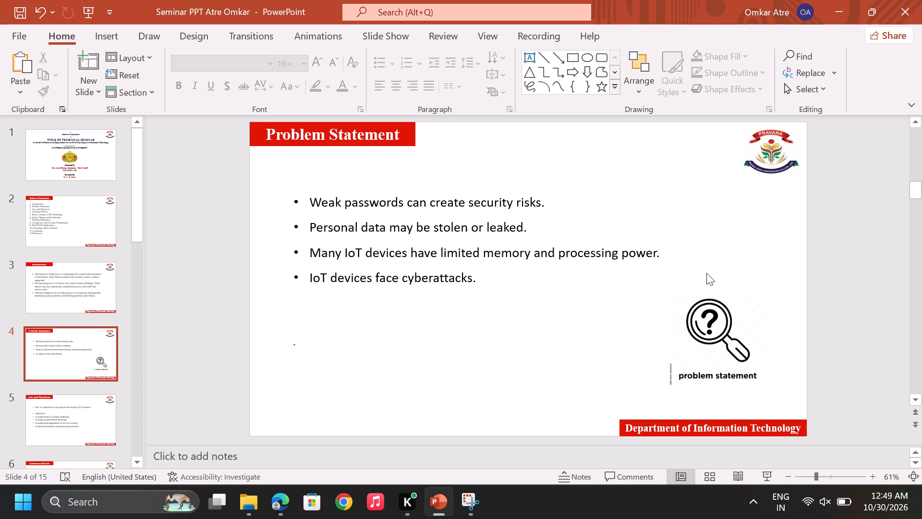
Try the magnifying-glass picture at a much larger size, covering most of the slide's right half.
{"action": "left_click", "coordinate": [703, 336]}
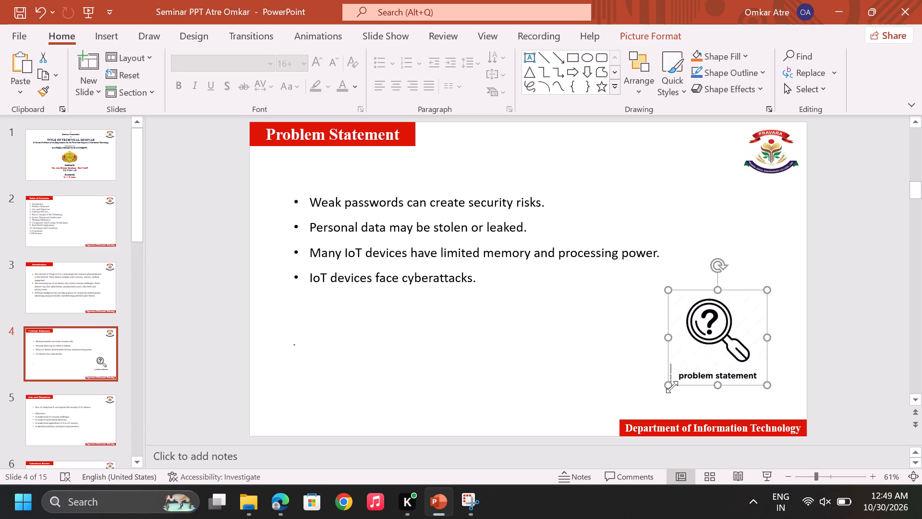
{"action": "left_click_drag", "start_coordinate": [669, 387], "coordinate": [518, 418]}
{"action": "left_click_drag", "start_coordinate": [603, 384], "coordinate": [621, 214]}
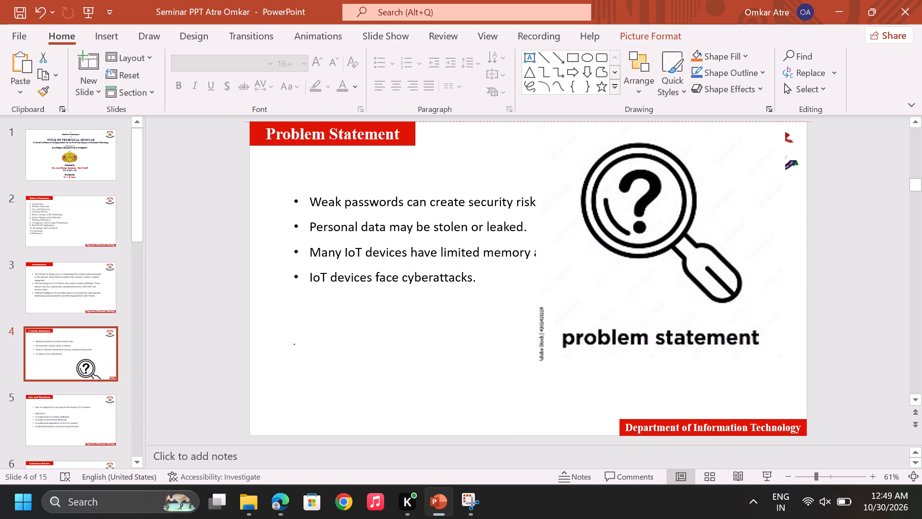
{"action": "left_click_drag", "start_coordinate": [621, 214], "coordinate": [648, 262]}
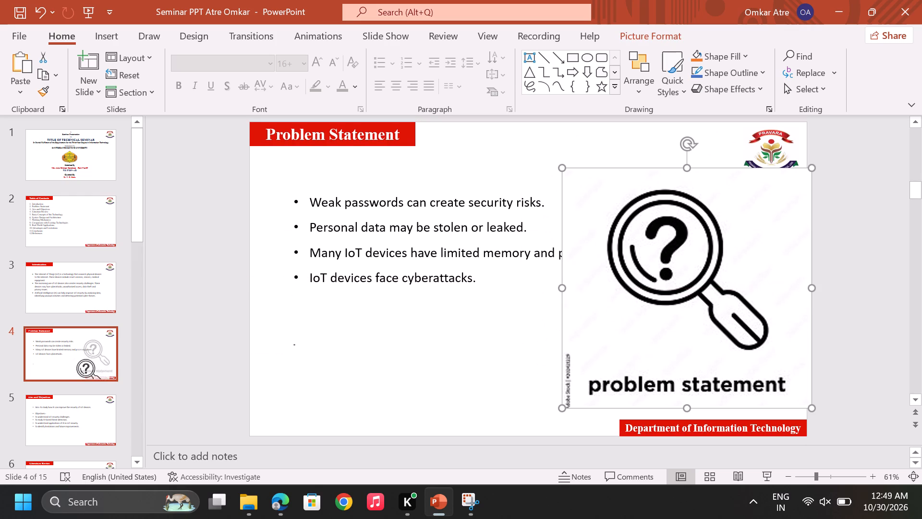
Shrink the magnifying-glass picture to a small logo and position it just above the Department of Information Technology banner, near the slide's right edge.
{"action": "left_click_drag", "start_coordinate": [813, 168], "coordinate": [644, 349]}
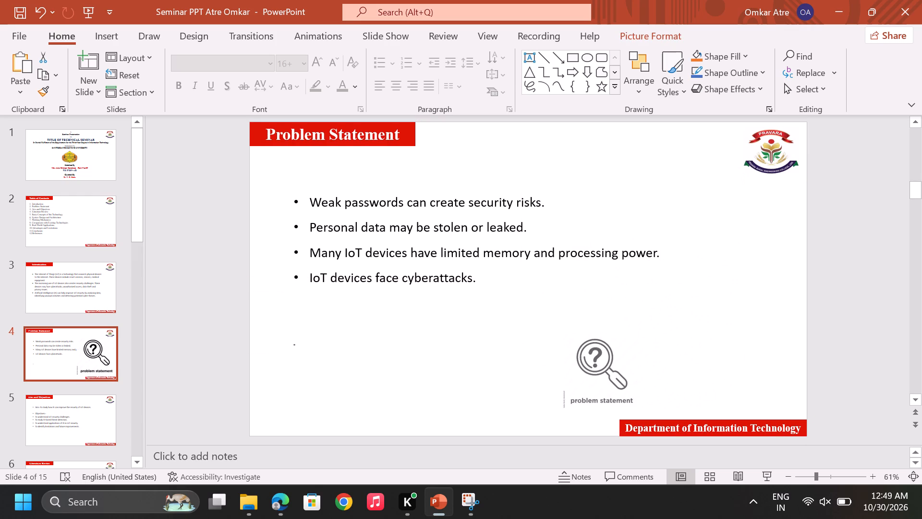
{"action": "left_click_drag", "start_coordinate": [644, 349], "coordinate": [638, 353]}
{"action": "left_click_drag", "start_coordinate": [592, 380], "coordinate": [718, 352]}
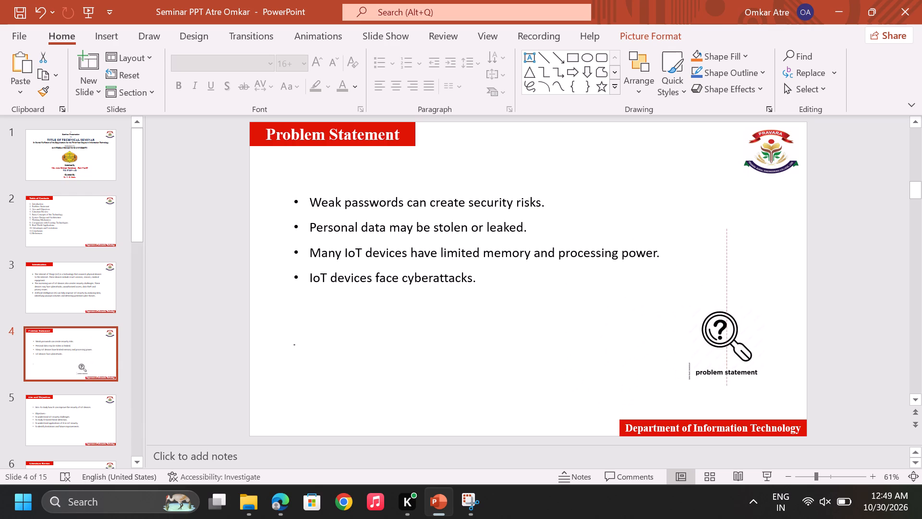
{"action": "left_click_drag", "start_coordinate": [718, 352], "coordinate": [712, 358]}
{"action": "left_click", "coordinate": [880, 319]}
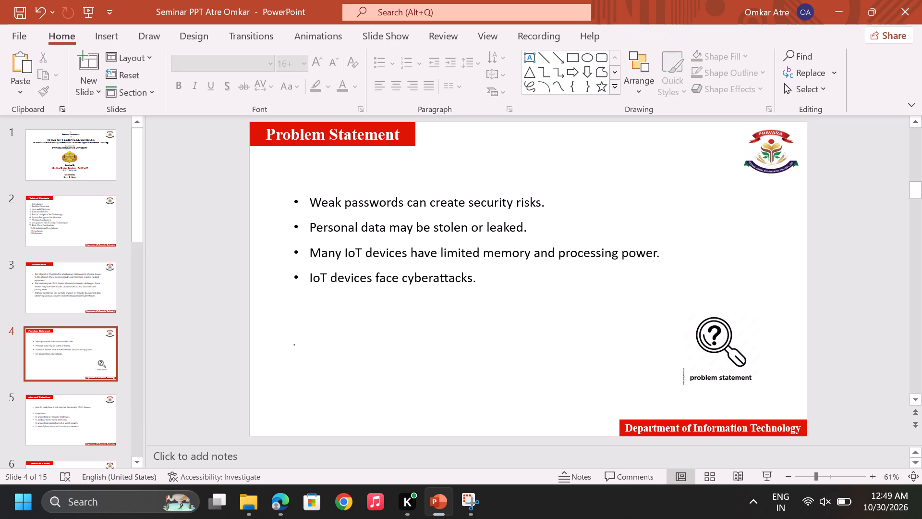
{"action": "left_click_drag", "start_coordinate": [709, 345], "coordinate": [713, 351]}
{"action": "left_click_drag", "start_coordinate": [714, 341], "coordinate": [691, 340]}
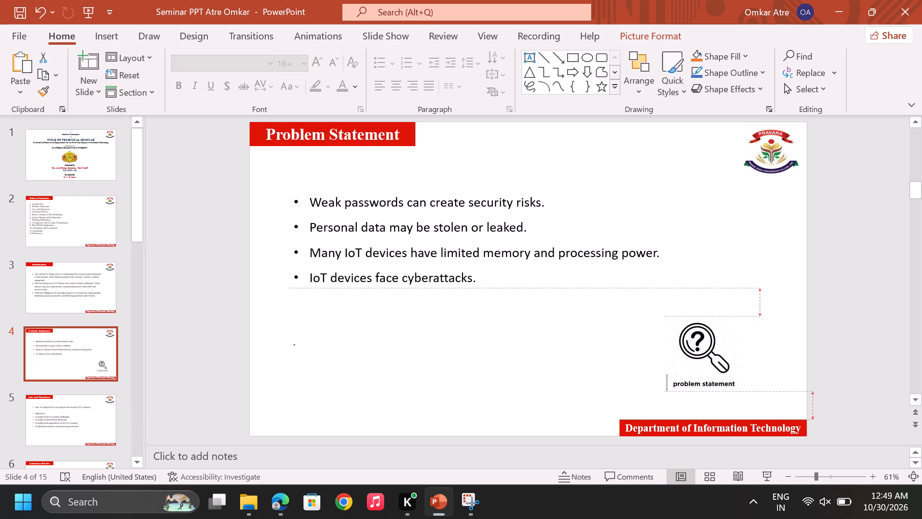
{"action": "left_click_drag", "start_coordinate": [691, 340], "coordinate": [679, 340]}
{"action": "left_click", "coordinate": [836, 310]}
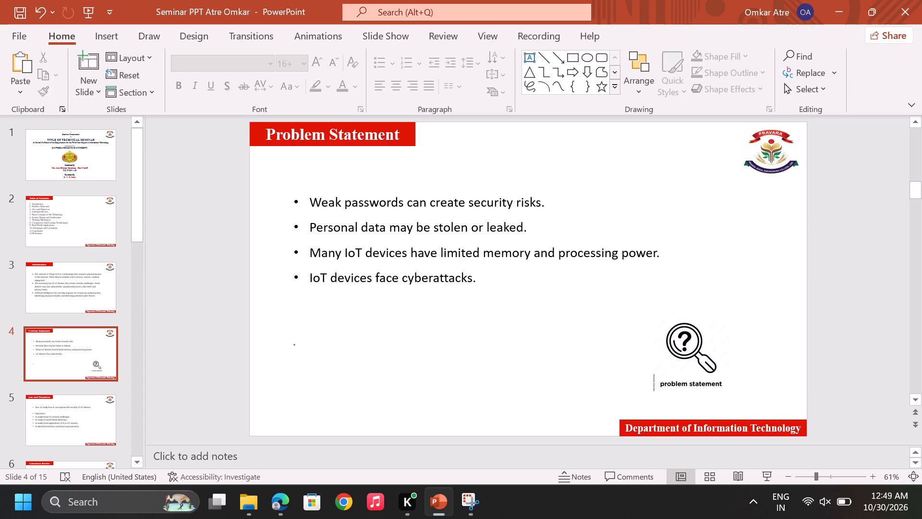
{"action": "left_click_drag", "start_coordinate": [682, 353], "coordinate": [711, 354]}
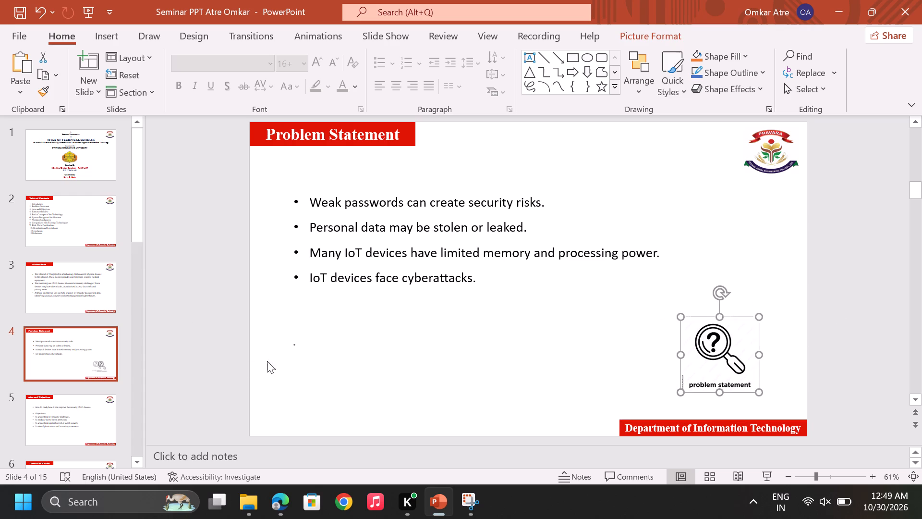
Review the Introduction and Problem Statement slides, ending on the Aim and Objectives slide.
{"action": "left_click", "coordinate": [77, 279]}
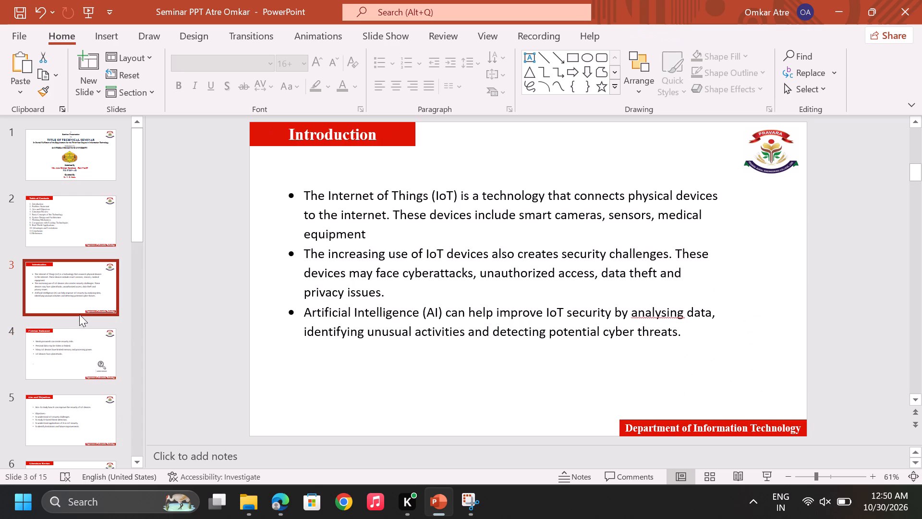
{"action": "left_click", "coordinate": [95, 357]}
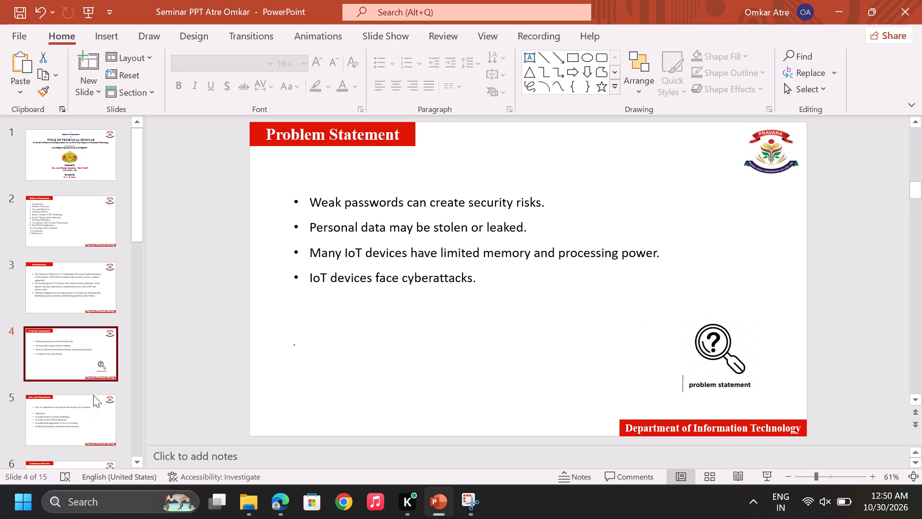
{"action": "left_click", "coordinate": [81, 442]}
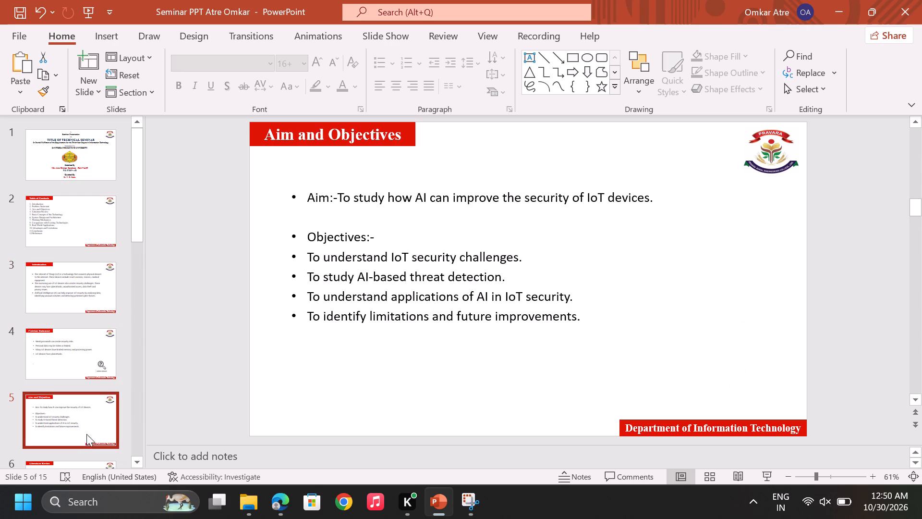
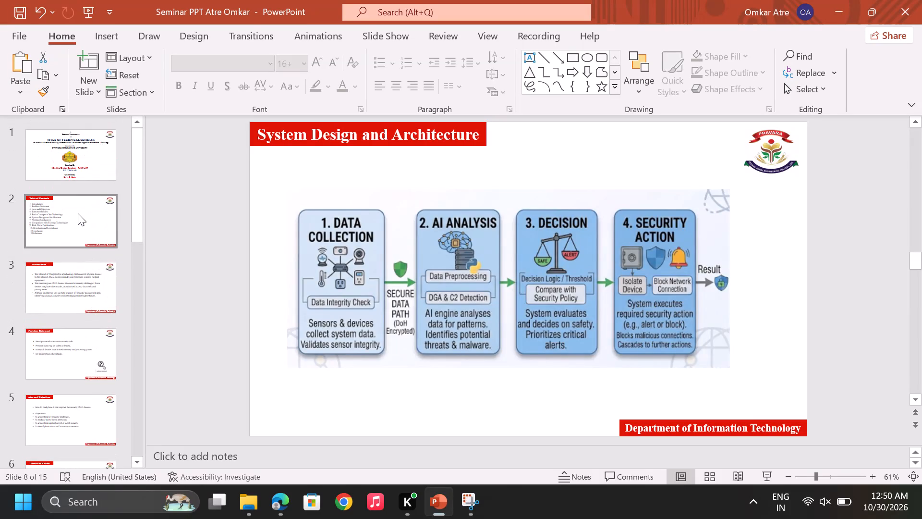
Review the slides from Table of Contents through Problem Statement, ending on the Aim and Objectives slide.
{"action": "left_click", "coordinate": [80, 208]}
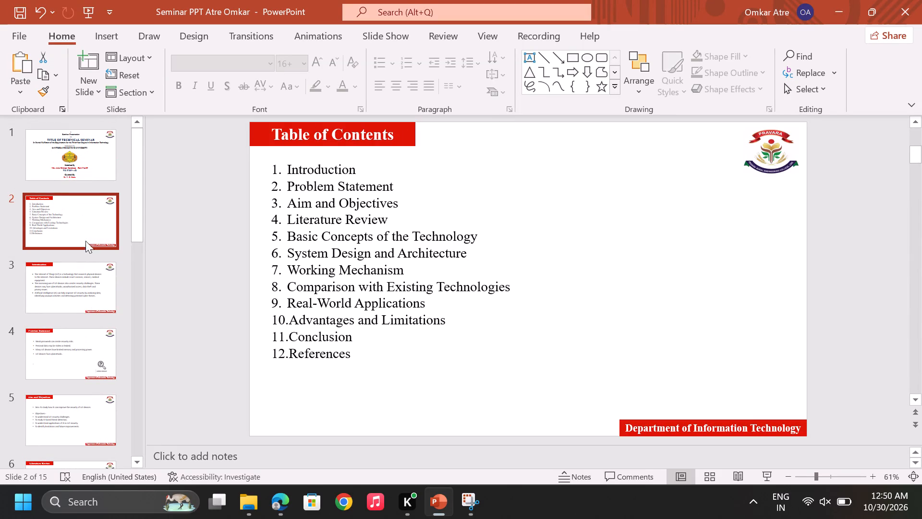
{"action": "left_click", "coordinate": [96, 286]}
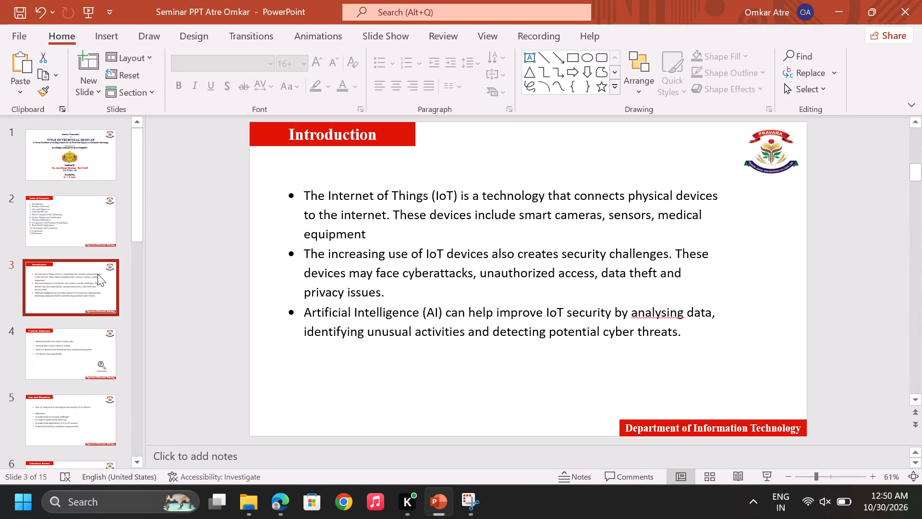
{"action": "left_click", "coordinate": [102, 356]}
{"action": "left_click", "coordinate": [89, 400]}
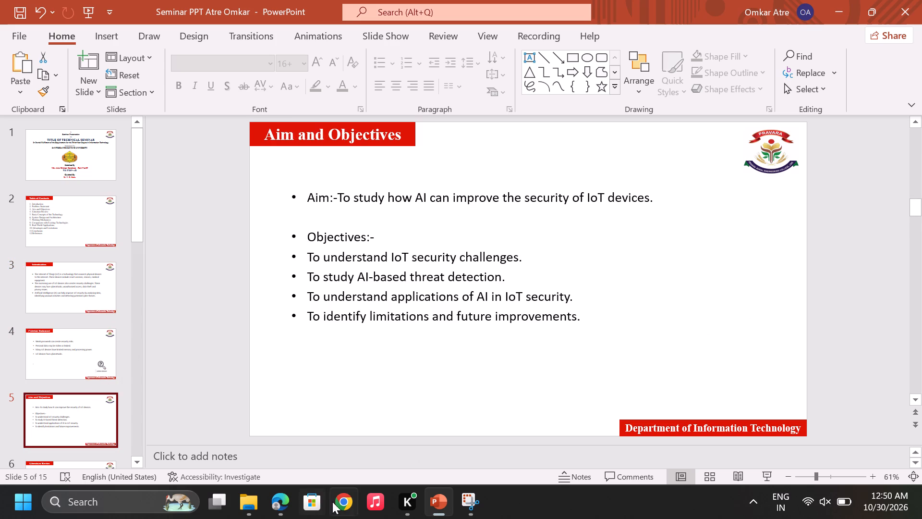
Switch to Edge and search Bing for "aim and object Logo", showing only image results.
{"action": "left_click", "coordinate": [275, 503]}
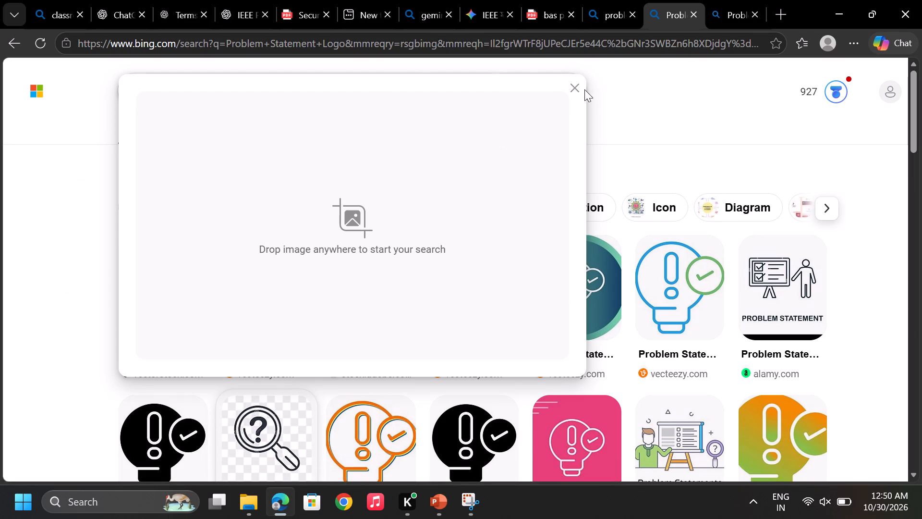
{"action": "left_click", "coordinate": [578, 88]}
{"action": "left_click_drag", "start_coordinate": [252, 94], "coordinate": [236, 94]}
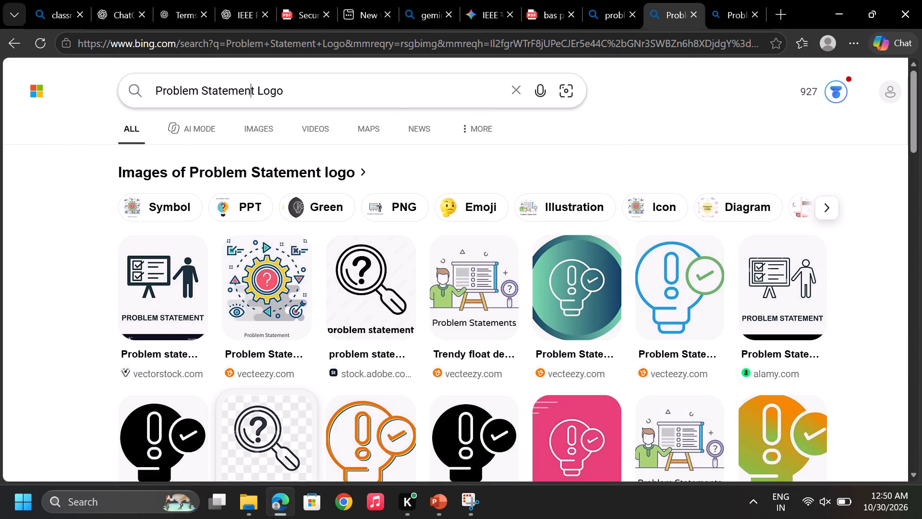
{"action": "left_click_drag", "start_coordinate": [236, 94], "coordinate": [136, 99]}
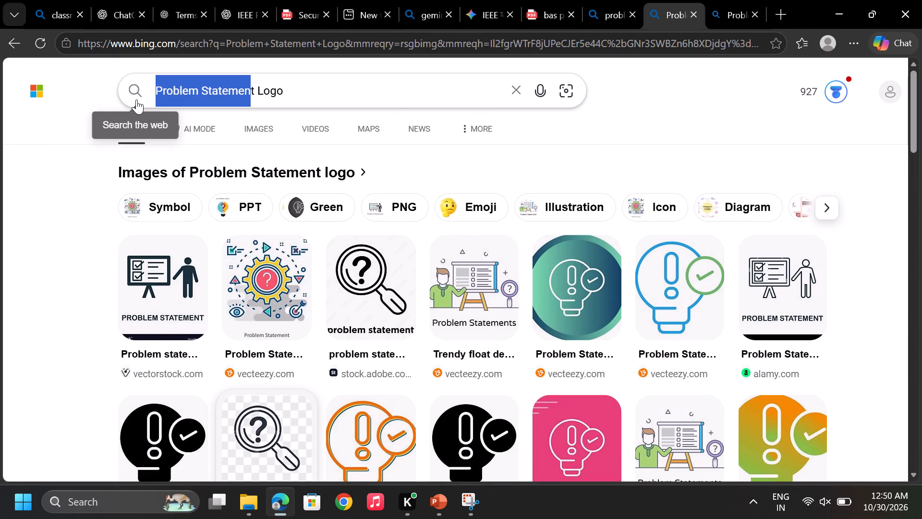
{"action": "key", "text": "BackSpace"}
{"action": "key", "text": "Right"}
{"action": "key", "text": "BackSpace"}
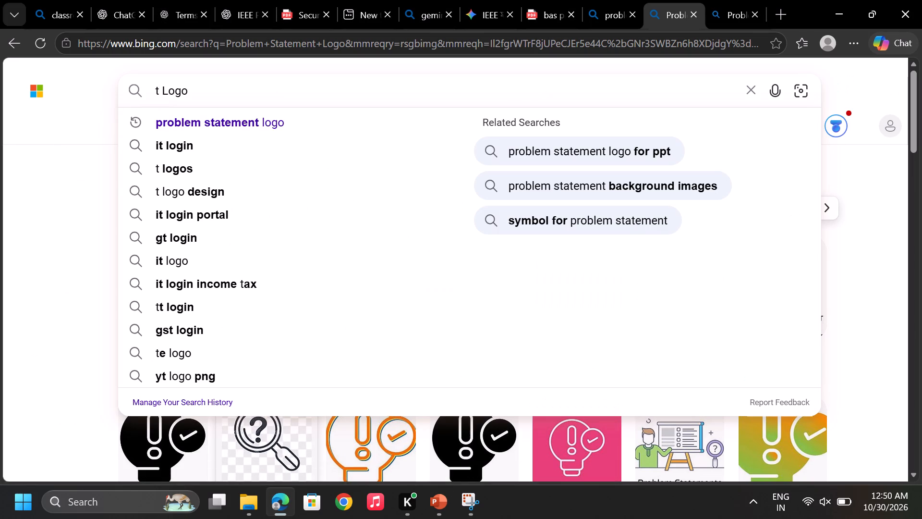
{"action": "type", "text": "aim and"}
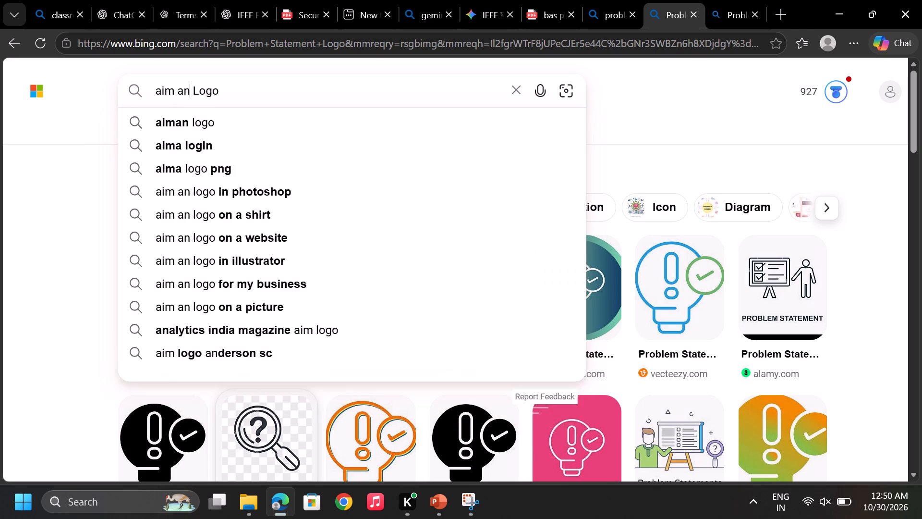
{"action": "key", "text": "space"}
{"action": "type", "text": "object"}
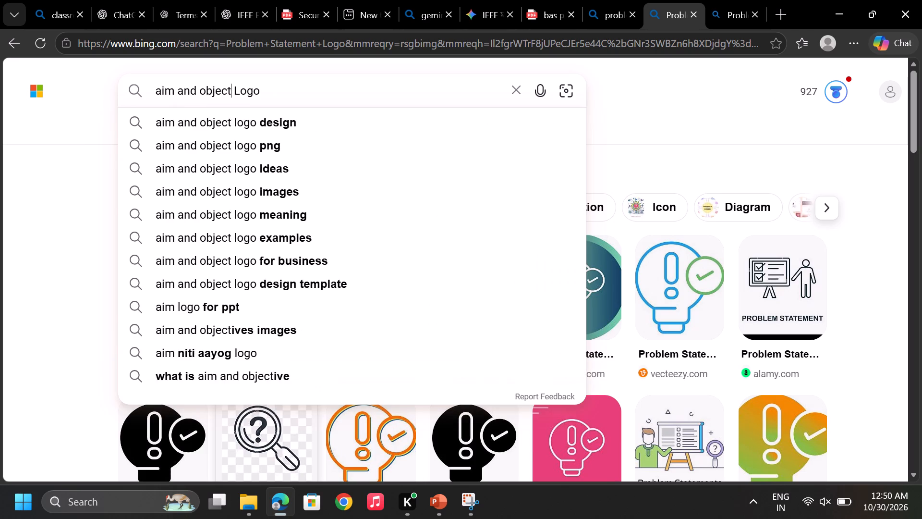
{"action": "key", "text": "Return"}
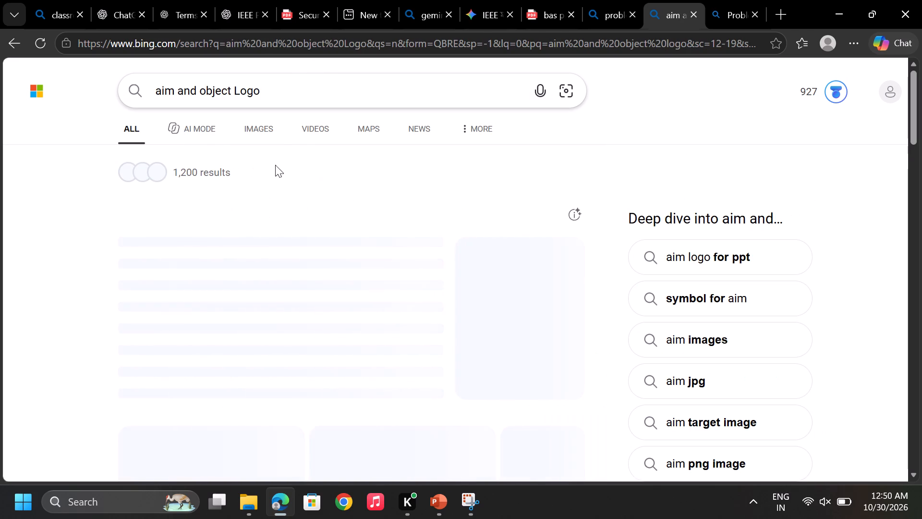
{"action": "left_click", "coordinate": [271, 135]}
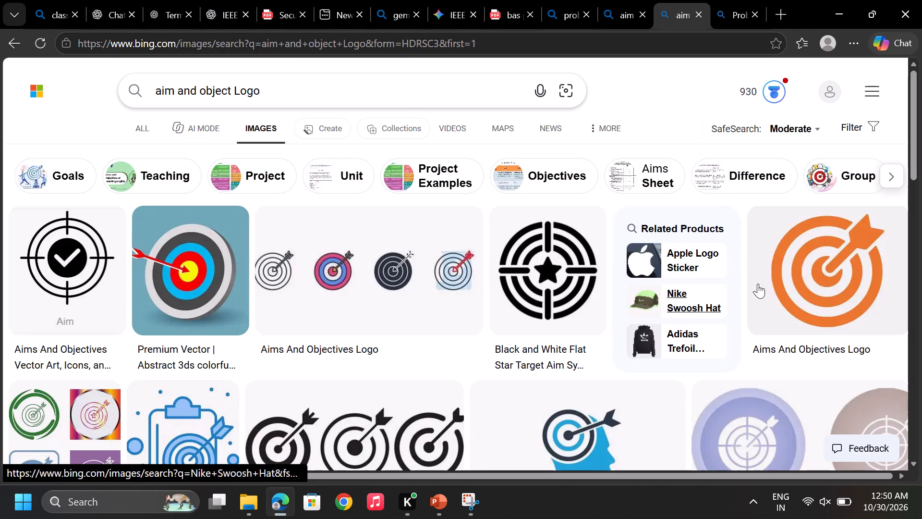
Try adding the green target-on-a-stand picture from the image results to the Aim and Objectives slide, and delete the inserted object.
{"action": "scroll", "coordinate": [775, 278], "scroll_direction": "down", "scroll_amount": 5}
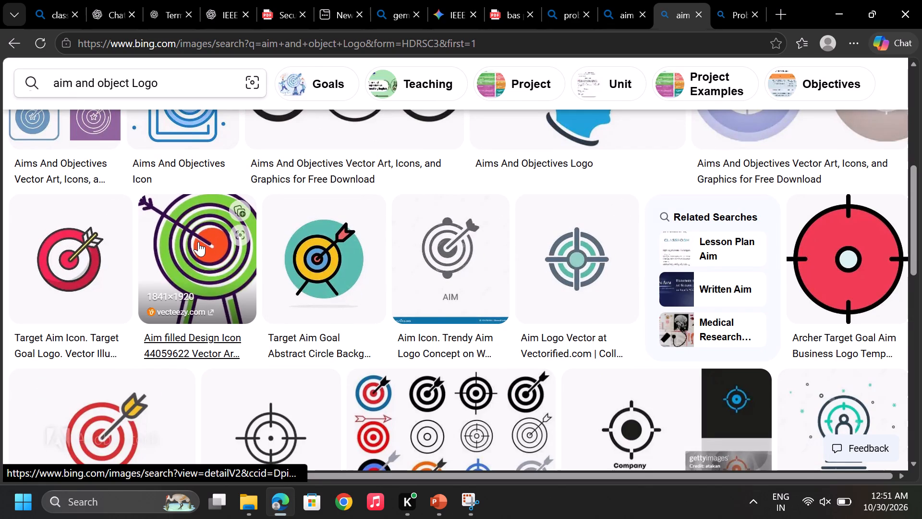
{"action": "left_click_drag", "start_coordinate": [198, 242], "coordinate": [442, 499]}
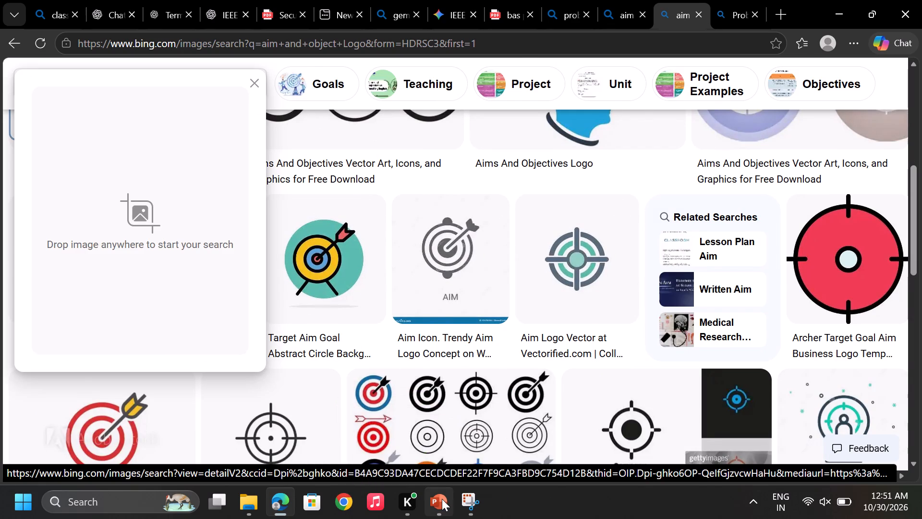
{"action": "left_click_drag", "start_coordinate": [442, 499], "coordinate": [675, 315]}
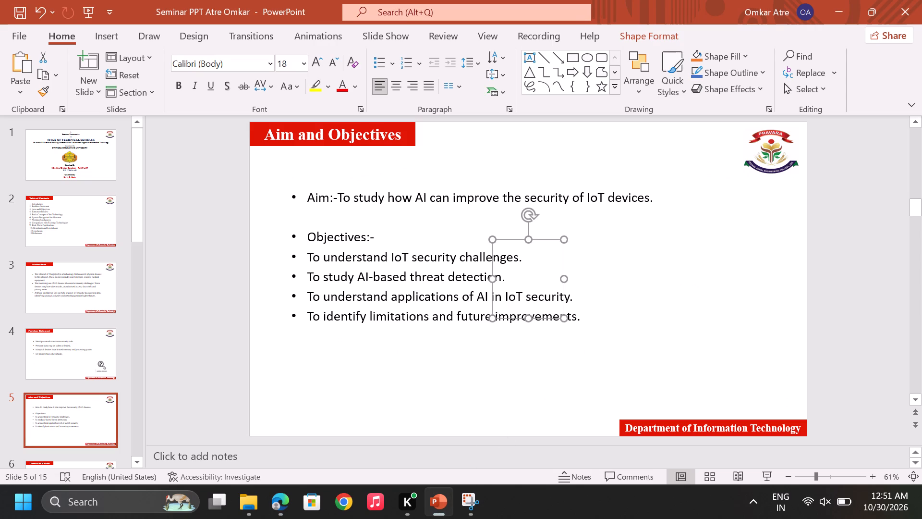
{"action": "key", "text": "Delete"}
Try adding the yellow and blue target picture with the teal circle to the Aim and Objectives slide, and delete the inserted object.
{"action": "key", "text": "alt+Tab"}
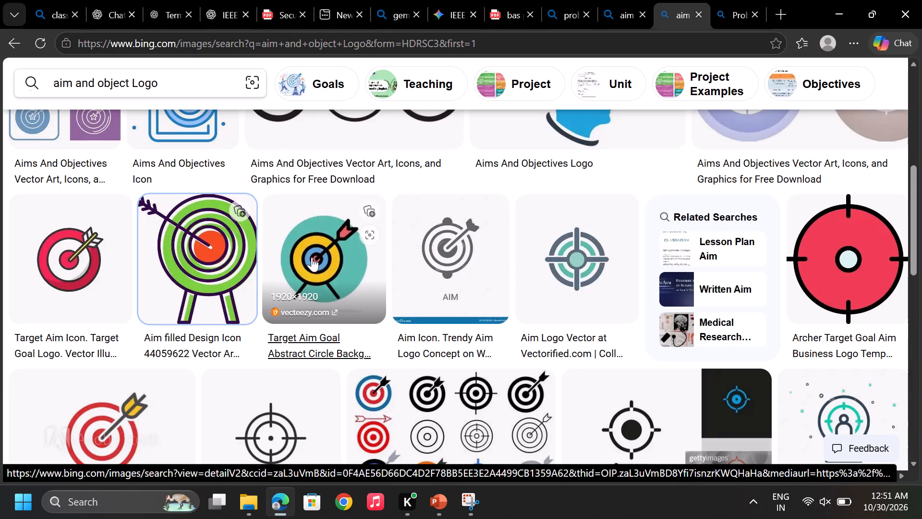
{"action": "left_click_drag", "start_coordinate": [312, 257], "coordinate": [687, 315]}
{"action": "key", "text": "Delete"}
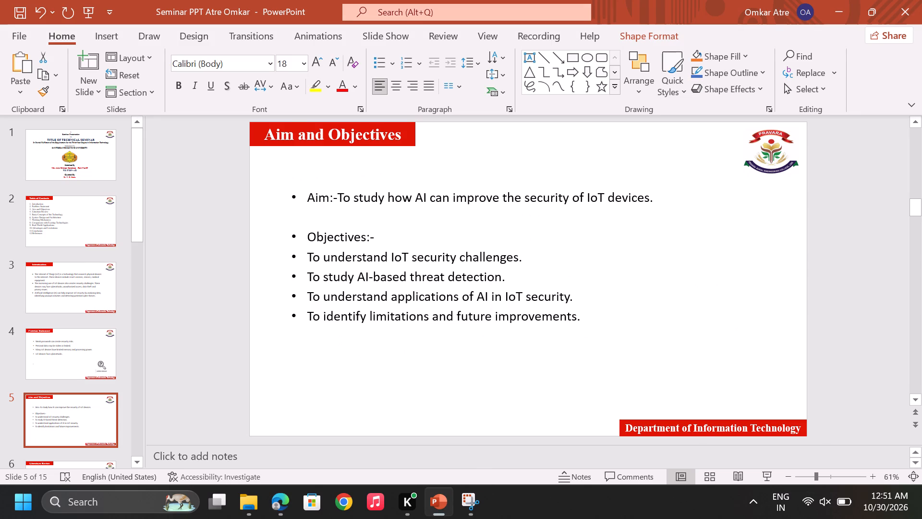
Return to the image results in Edge and open the red target icon with the yellow arrow.
{"action": "key", "text": "alt+Tab"}
{"action": "left_click", "coordinate": [60, 271]}
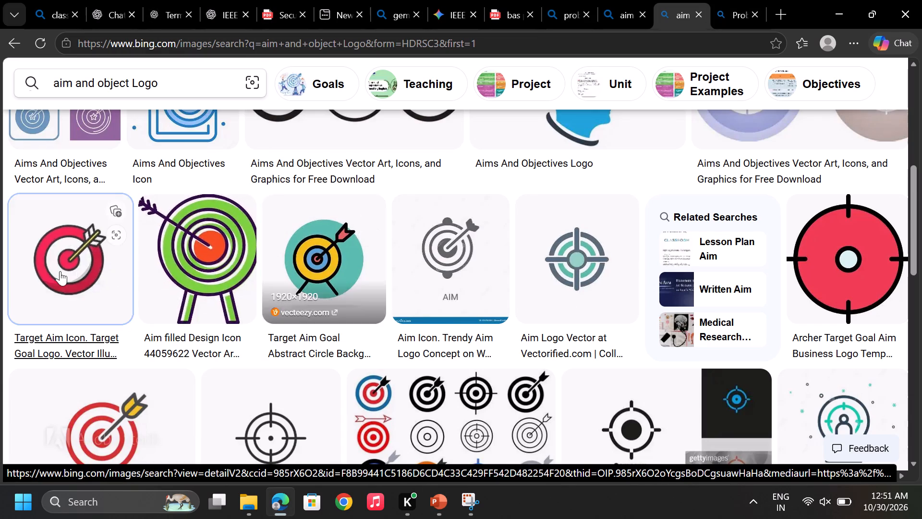
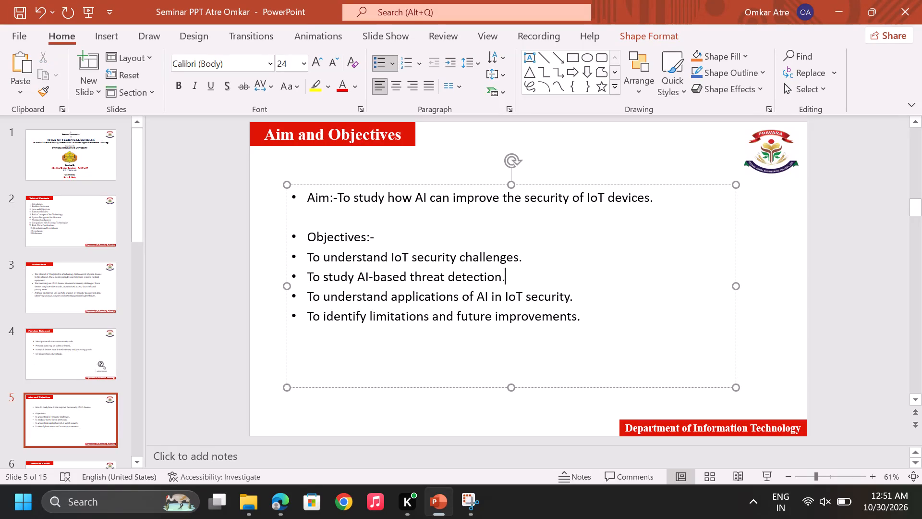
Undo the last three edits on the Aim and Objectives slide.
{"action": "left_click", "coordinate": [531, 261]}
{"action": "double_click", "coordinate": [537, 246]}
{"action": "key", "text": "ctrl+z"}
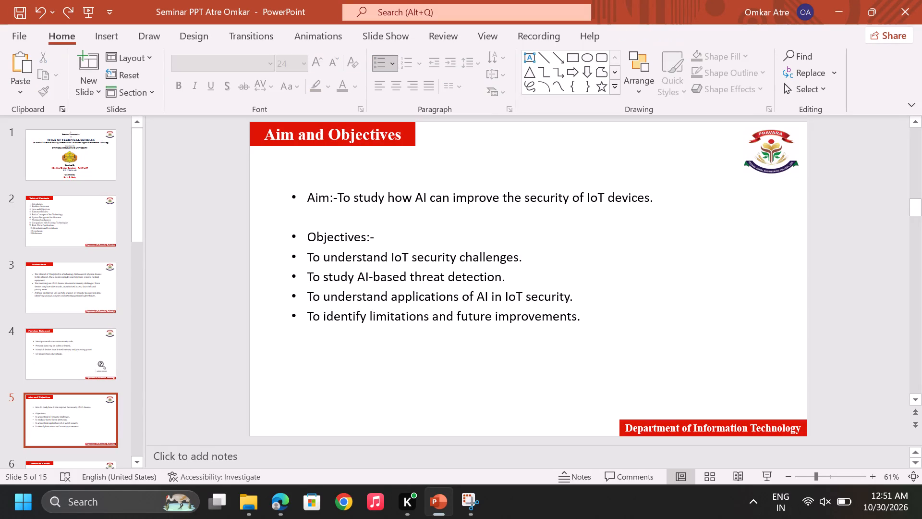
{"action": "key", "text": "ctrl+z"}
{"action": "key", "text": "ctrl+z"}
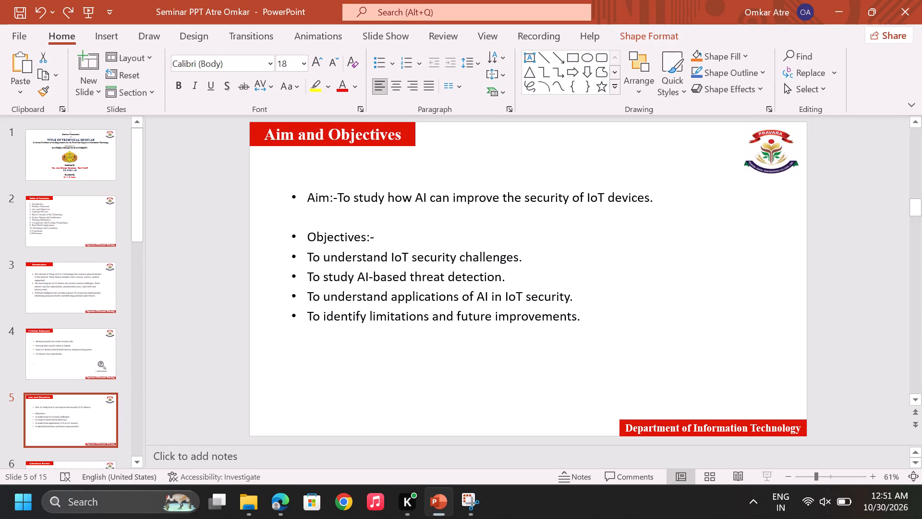
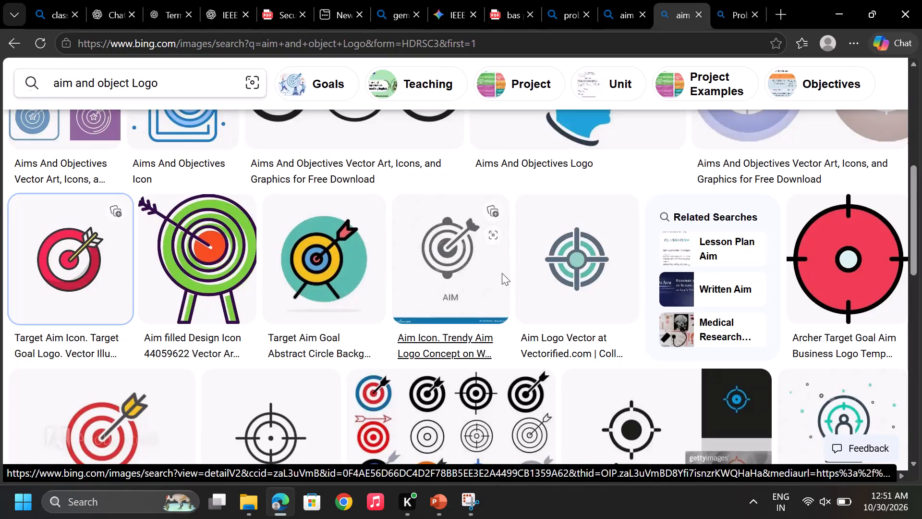
Refine the image search to "aim and object Logo for ppt".
{"action": "scroll", "coordinate": [519, 273], "scroll_direction": "down", "scroll_amount": 5}
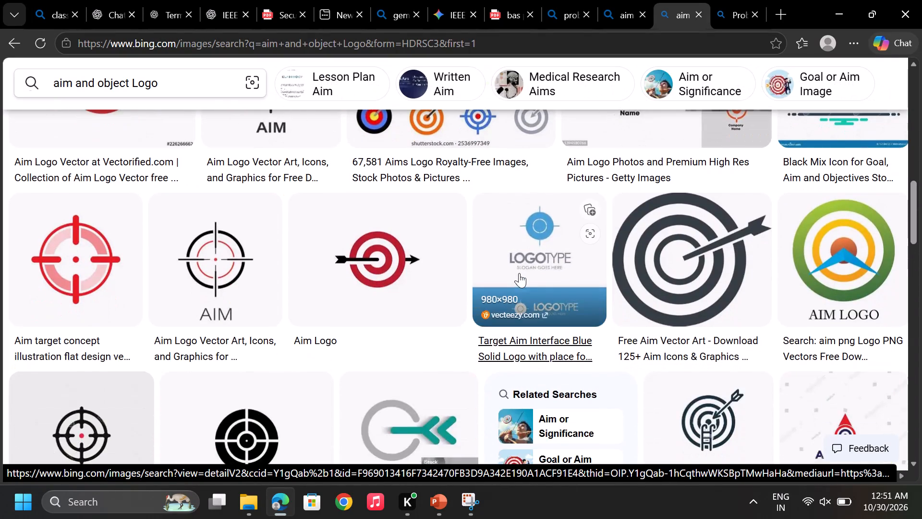
{"action": "scroll", "coordinate": [519, 273], "scroll_direction": "up", "scroll_amount": 13}
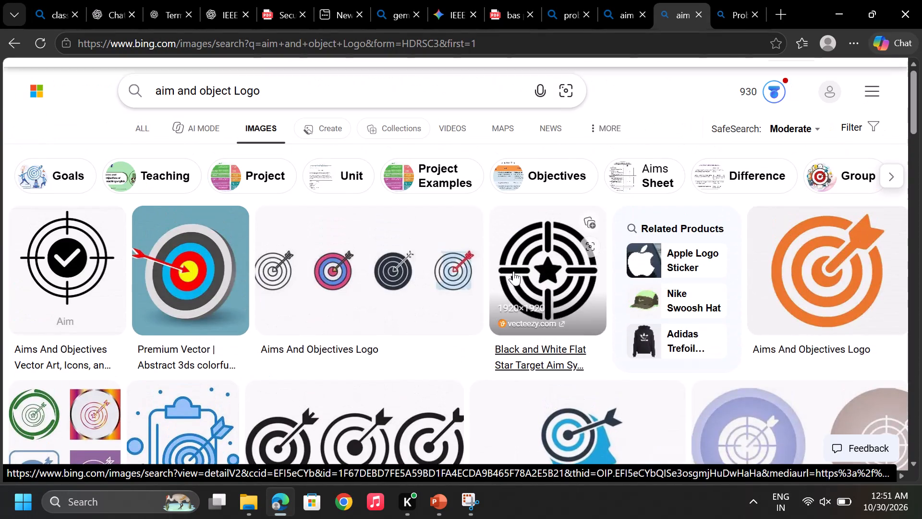
{"action": "left_click", "coordinate": [293, 88]}
{"action": "key", "text": "space"}
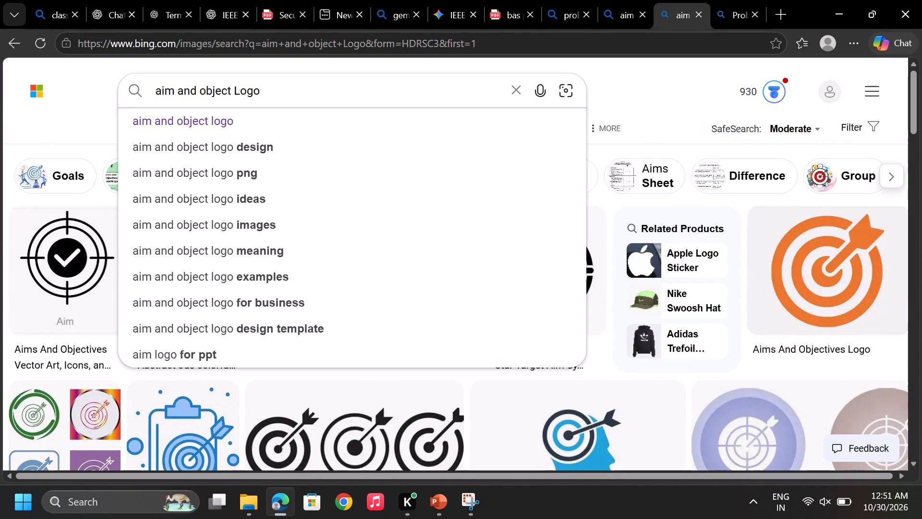
{"action": "type", "text": "for ppt"}
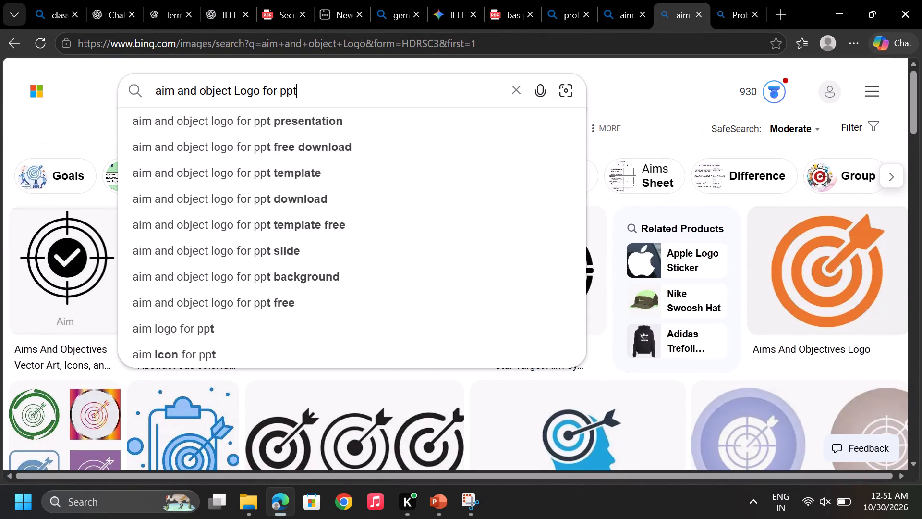
{"action": "key", "text": "Return"}
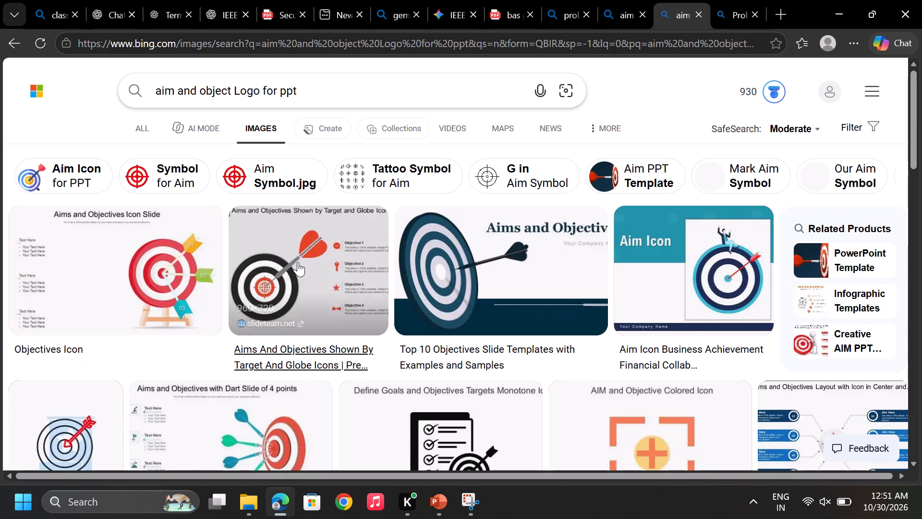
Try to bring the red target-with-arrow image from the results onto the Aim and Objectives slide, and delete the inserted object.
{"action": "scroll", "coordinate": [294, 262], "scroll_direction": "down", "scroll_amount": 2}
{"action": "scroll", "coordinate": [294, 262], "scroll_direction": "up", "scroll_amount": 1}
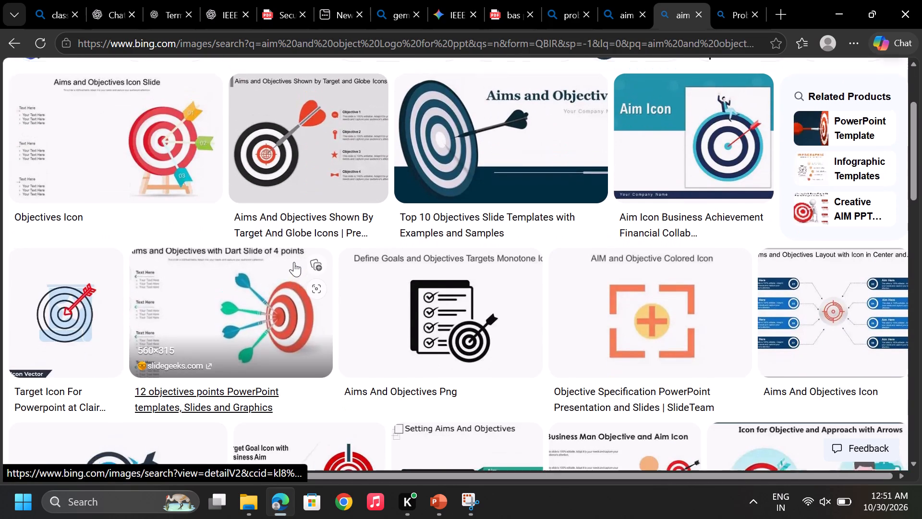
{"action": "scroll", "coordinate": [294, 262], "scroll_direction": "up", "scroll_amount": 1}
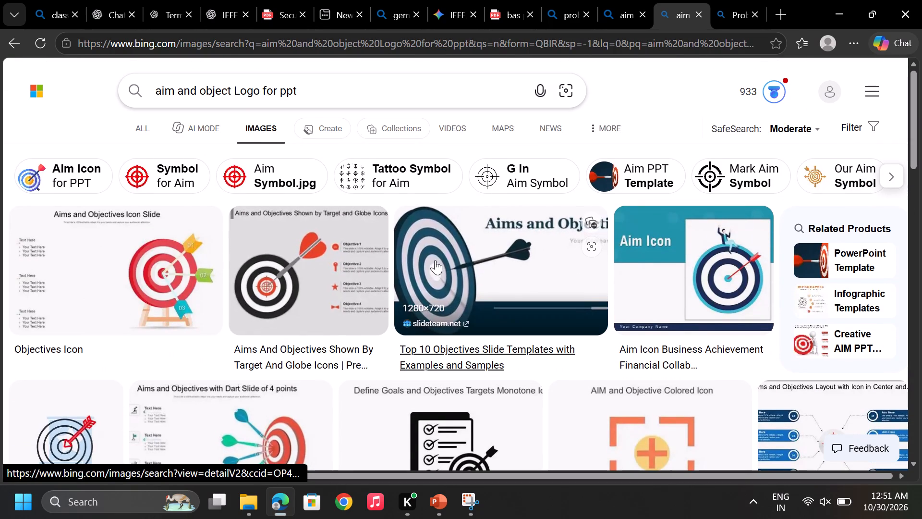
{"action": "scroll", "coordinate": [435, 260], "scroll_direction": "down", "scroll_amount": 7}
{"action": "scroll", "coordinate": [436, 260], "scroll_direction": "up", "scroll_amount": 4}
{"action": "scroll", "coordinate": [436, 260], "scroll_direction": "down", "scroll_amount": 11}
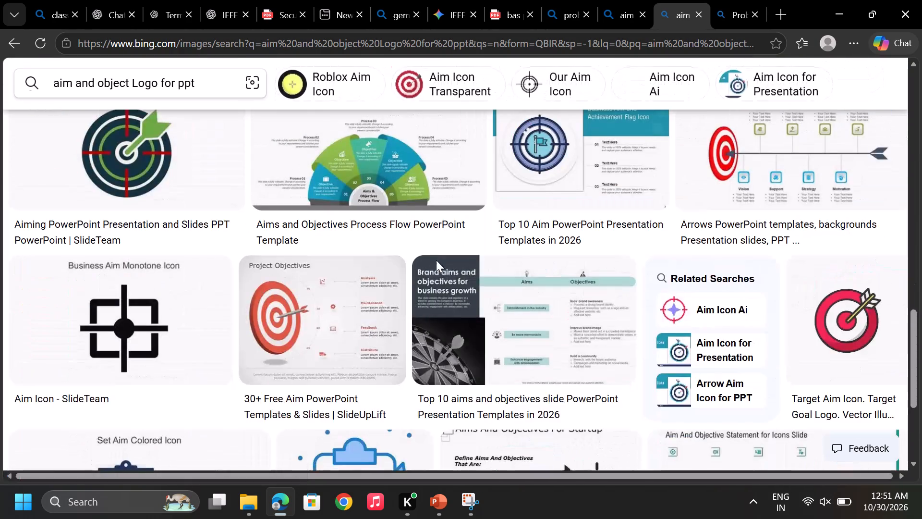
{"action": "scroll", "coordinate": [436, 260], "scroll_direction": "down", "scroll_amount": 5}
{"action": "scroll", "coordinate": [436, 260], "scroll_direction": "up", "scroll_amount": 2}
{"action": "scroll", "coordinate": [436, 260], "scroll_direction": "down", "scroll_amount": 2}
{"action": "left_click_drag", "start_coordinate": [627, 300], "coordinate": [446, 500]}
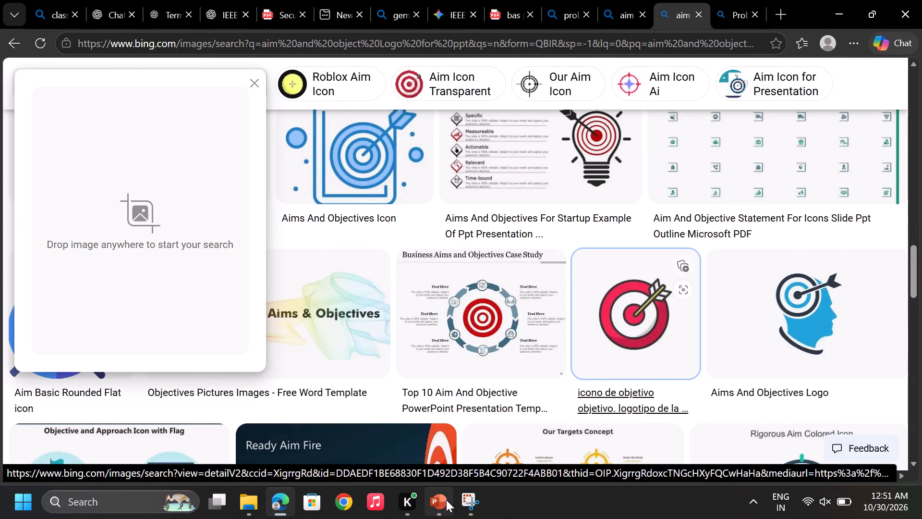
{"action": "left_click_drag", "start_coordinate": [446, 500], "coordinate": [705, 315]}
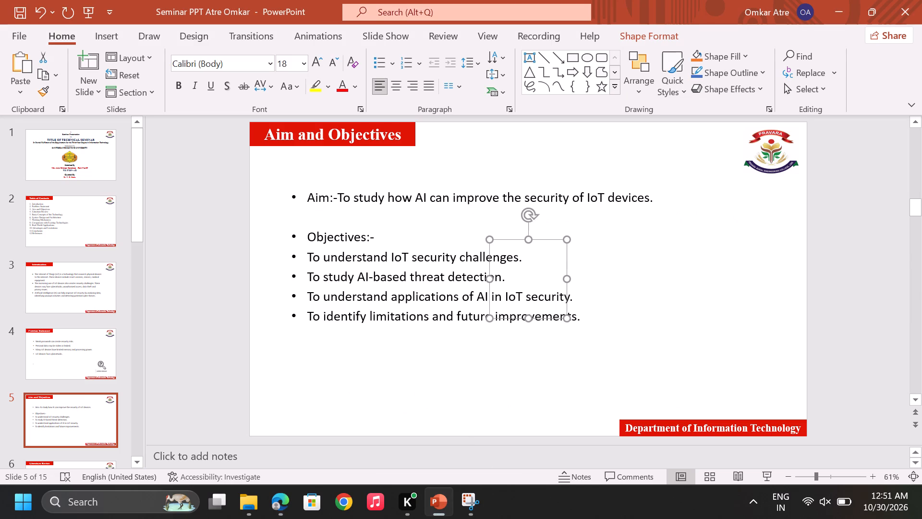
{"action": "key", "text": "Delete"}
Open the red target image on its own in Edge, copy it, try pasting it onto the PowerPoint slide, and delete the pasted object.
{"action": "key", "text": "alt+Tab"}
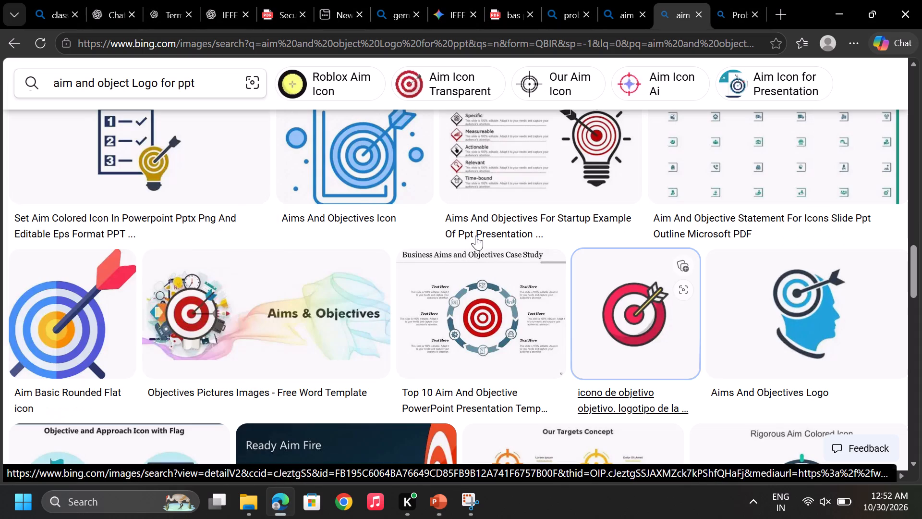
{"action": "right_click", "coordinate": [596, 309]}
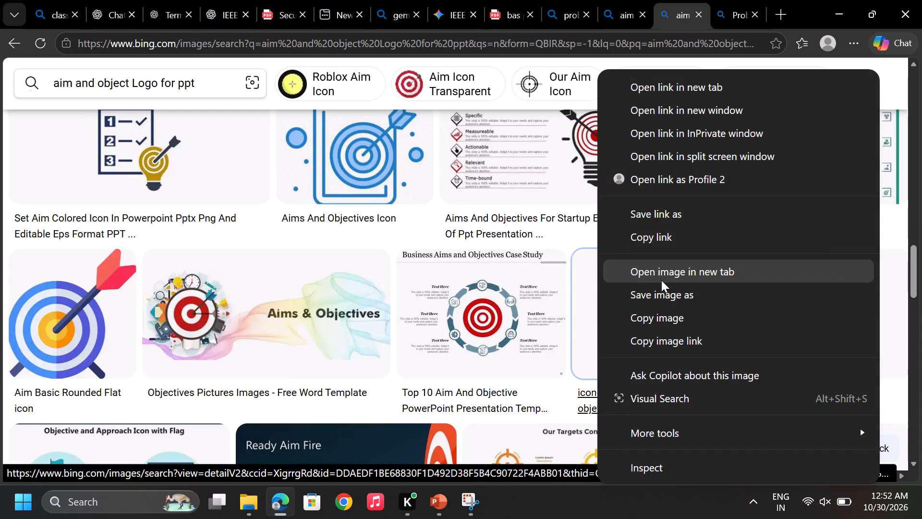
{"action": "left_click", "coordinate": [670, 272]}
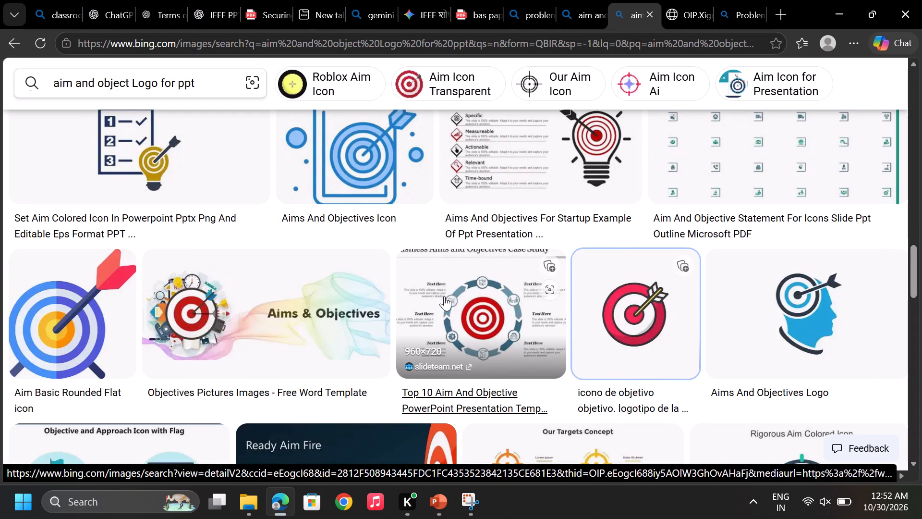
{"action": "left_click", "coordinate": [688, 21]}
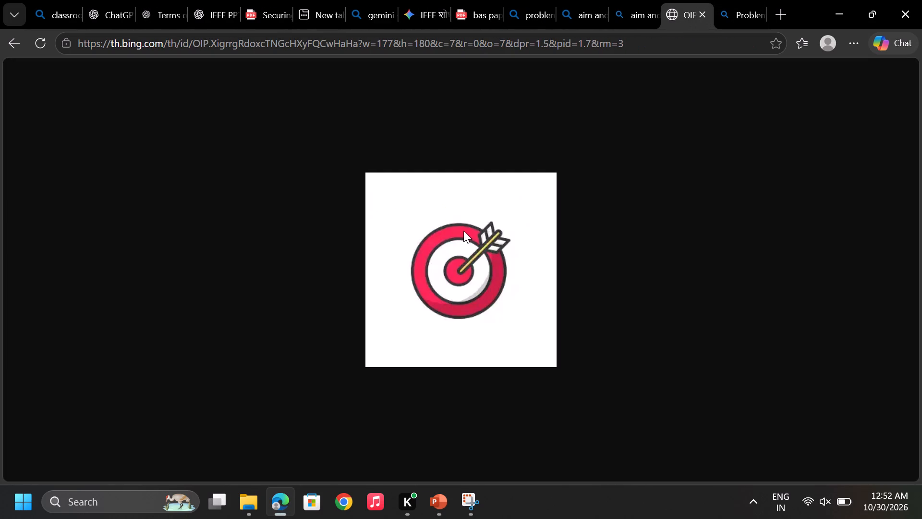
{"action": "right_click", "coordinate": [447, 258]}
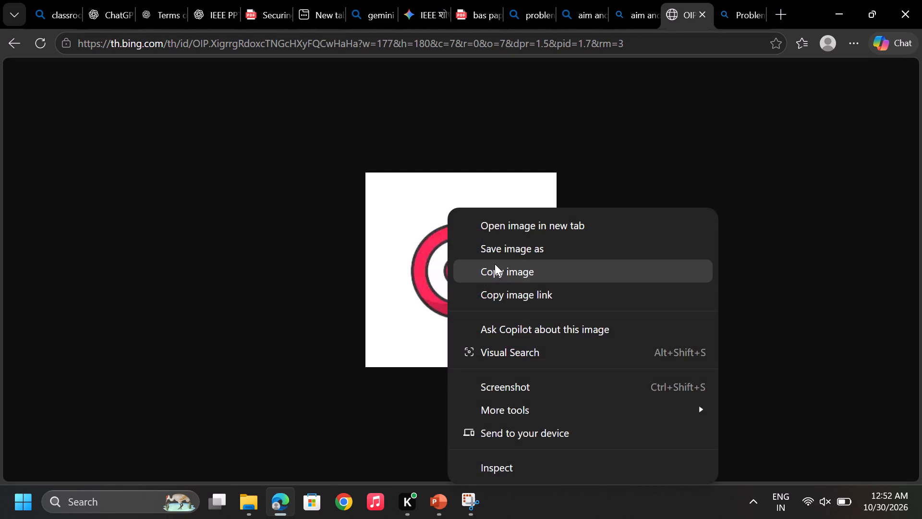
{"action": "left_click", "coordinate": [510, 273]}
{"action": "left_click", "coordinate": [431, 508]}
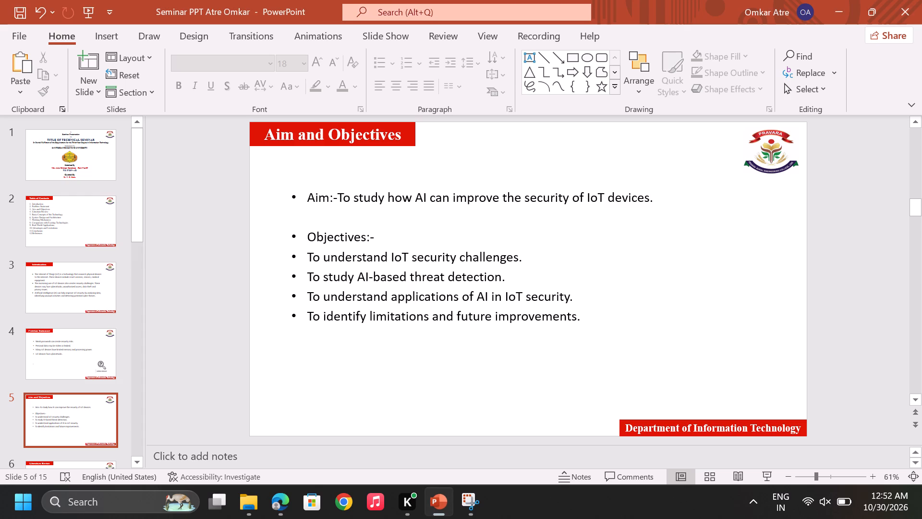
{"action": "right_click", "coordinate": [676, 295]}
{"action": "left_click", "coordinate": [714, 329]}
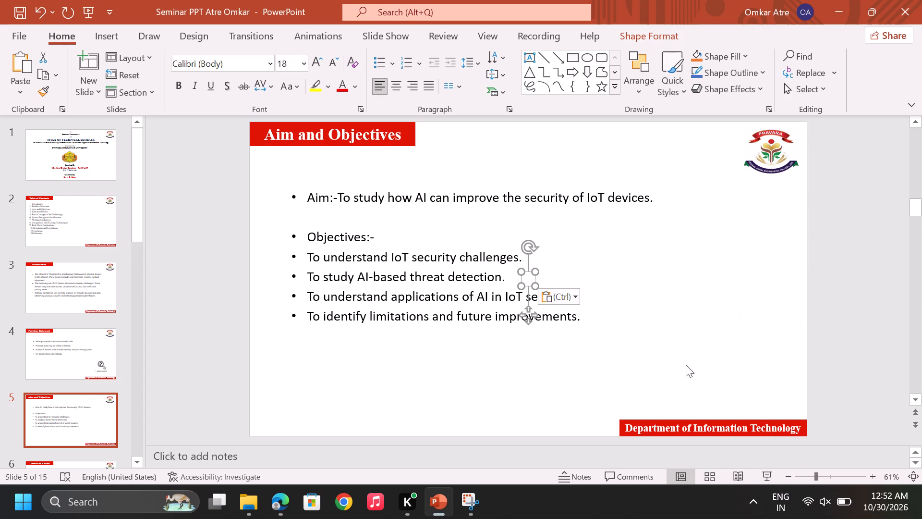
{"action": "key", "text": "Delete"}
Return to Edge, close the separate target image page, and refine the image search to "aim and object Logo for ppt no bg".
{"action": "key", "text": "alt+Tab"}
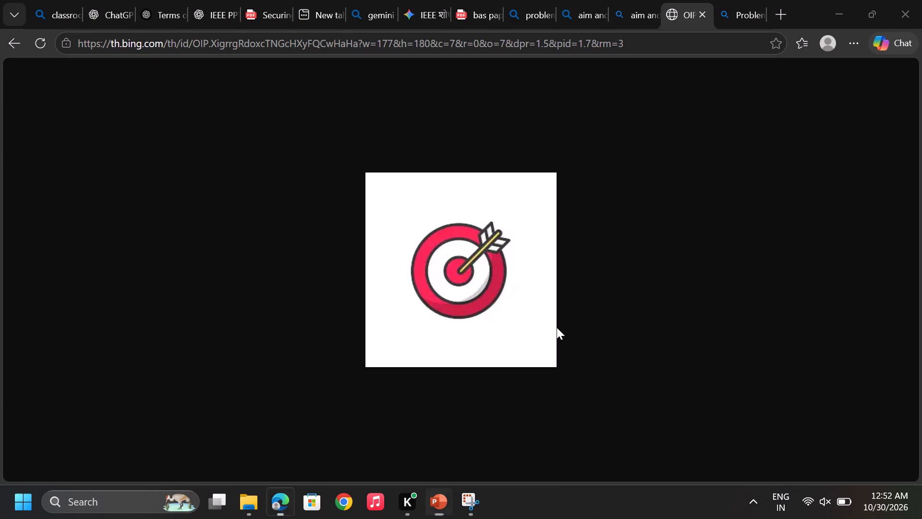
{"action": "left_click", "coordinate": [451, 297]}
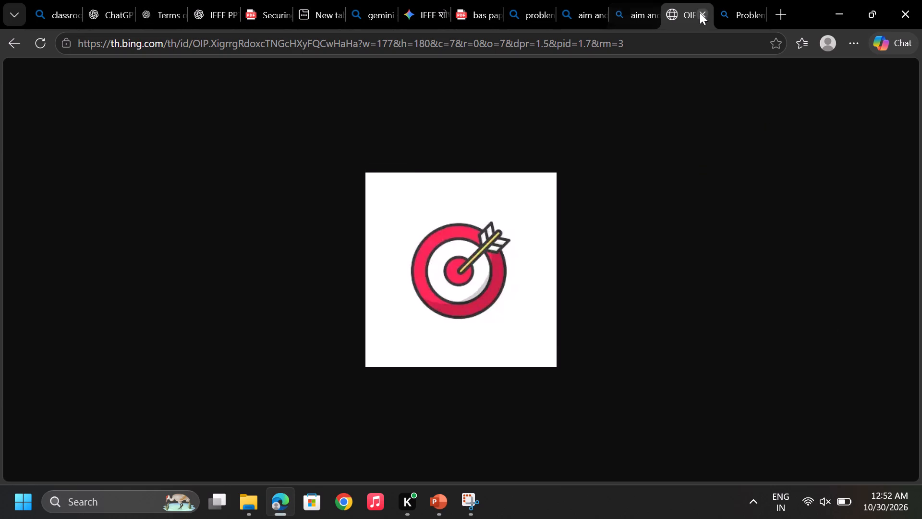
{"action": "left_click", "coordinate": [700, 12]}
{"action": "left_click", "coordinate": [593, 15]}
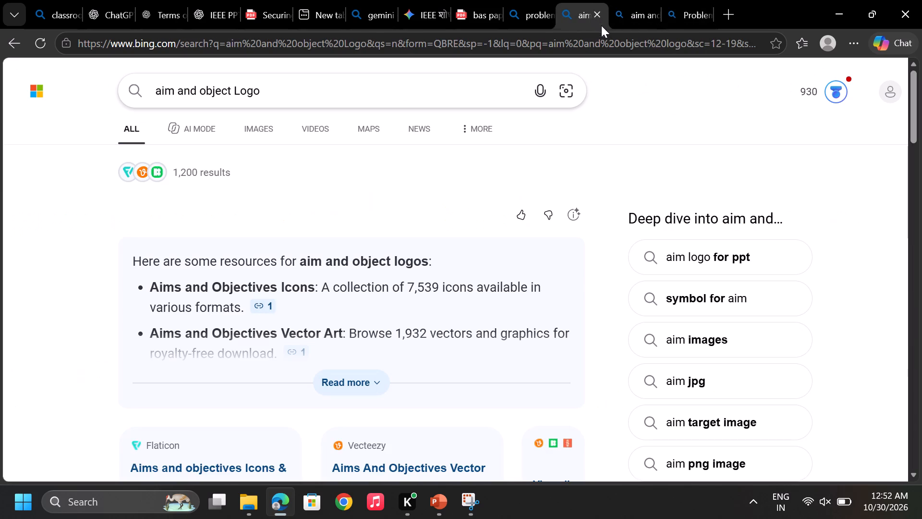
{"action": "left_click", "coordinate": [641, 4]}
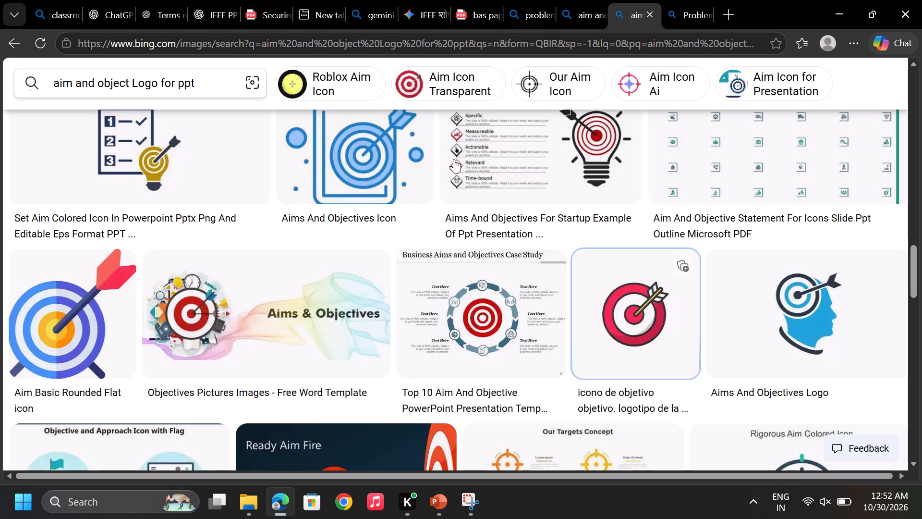
{"action": "scroll", "coordinate": [612, 277], "scroll_direction": "up", "scroll_amount": 1}
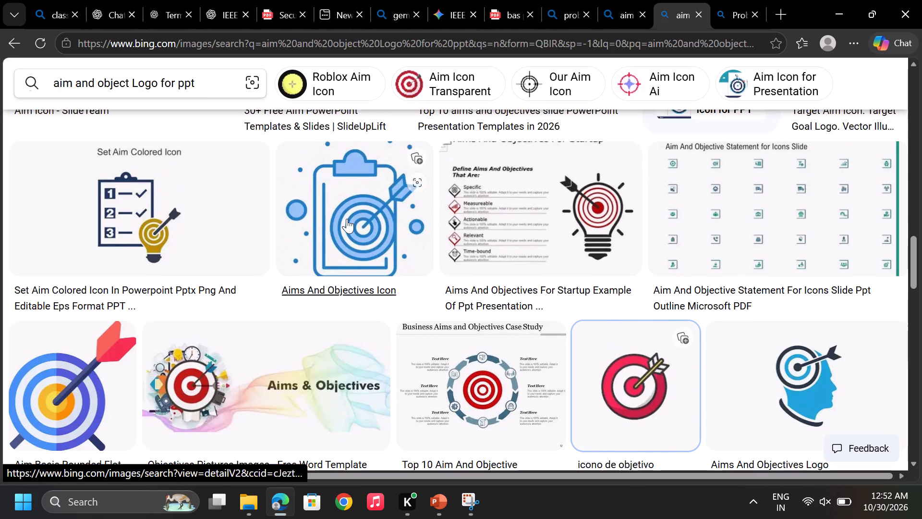
{"action": "scroll", "coordinate": [347, 219], "scroll_direction": "up", "scroll_amount": 5}
{"action": "scroll", "coordinate": [366, 215], "scroll_direction": "up", "scroll_amount": 20}
{"action": "scroll", "coordinate": [366, 215], "scroll_direction": "up", "scroll_amount": 2}
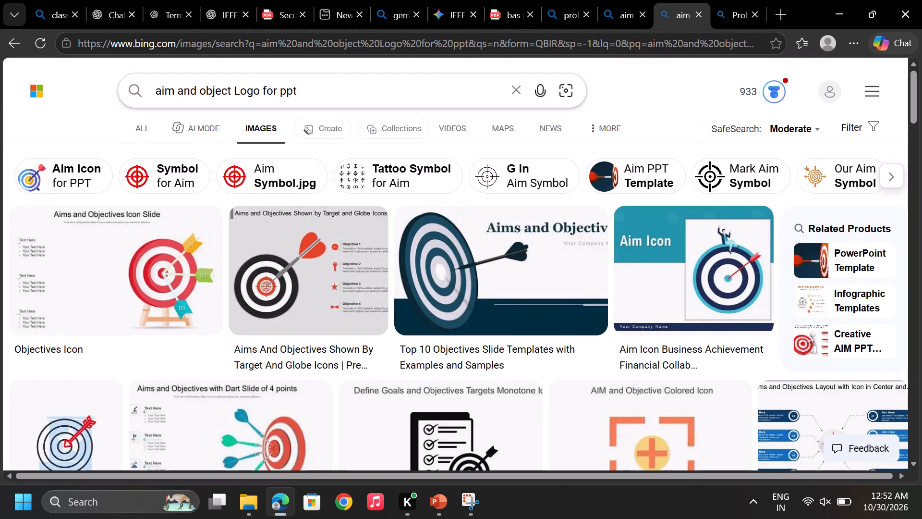
{"action": "left_click", "coordinate": [349, 100]}
{"action": "key", "text": "space"}
{"action": "type", "text": "no bg"}
{"action": "key", "text": "Return"}
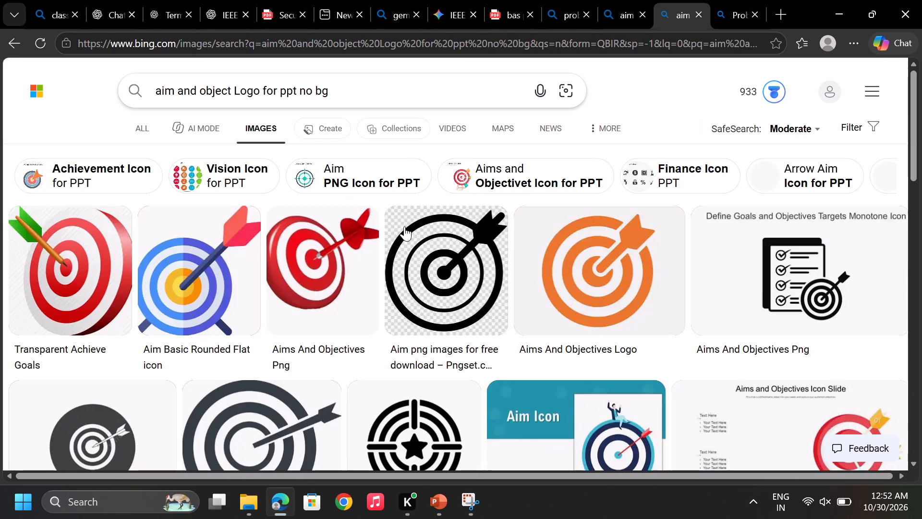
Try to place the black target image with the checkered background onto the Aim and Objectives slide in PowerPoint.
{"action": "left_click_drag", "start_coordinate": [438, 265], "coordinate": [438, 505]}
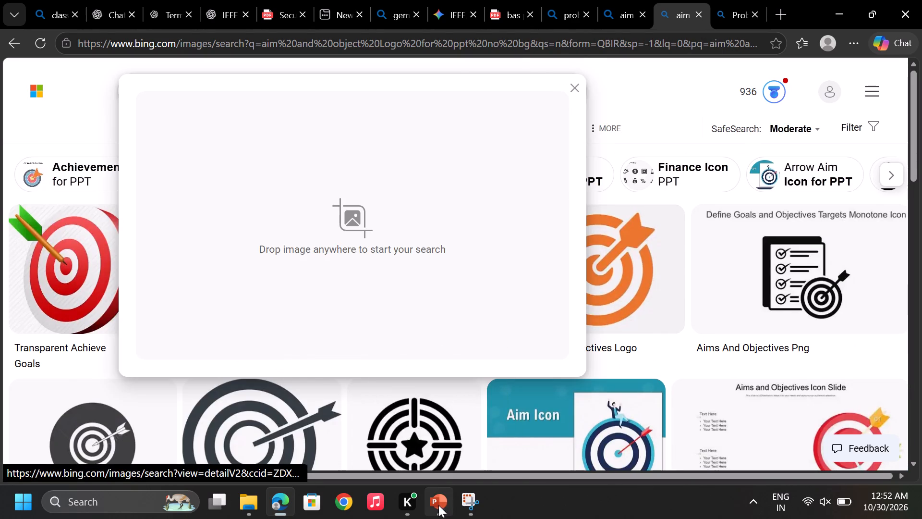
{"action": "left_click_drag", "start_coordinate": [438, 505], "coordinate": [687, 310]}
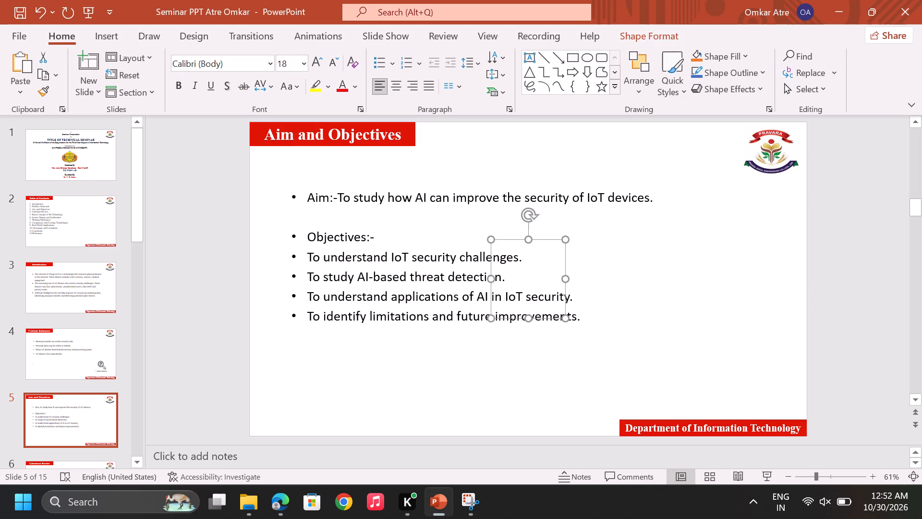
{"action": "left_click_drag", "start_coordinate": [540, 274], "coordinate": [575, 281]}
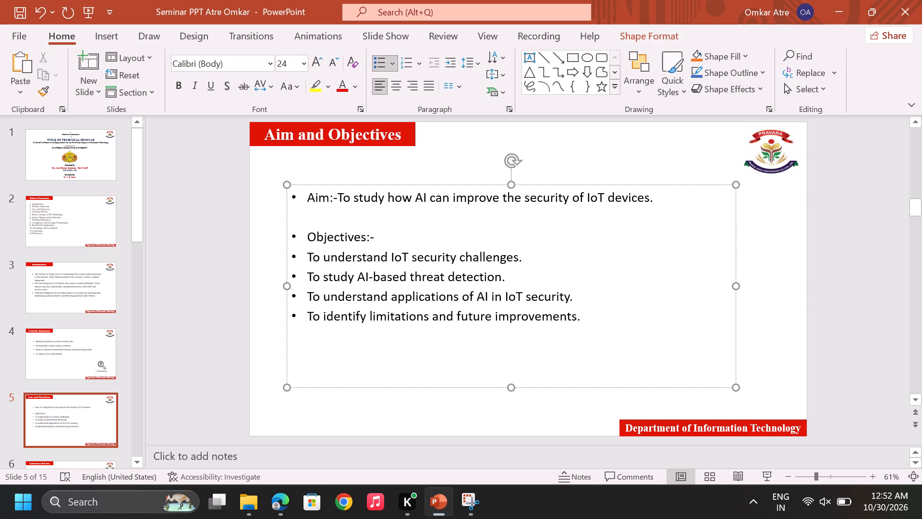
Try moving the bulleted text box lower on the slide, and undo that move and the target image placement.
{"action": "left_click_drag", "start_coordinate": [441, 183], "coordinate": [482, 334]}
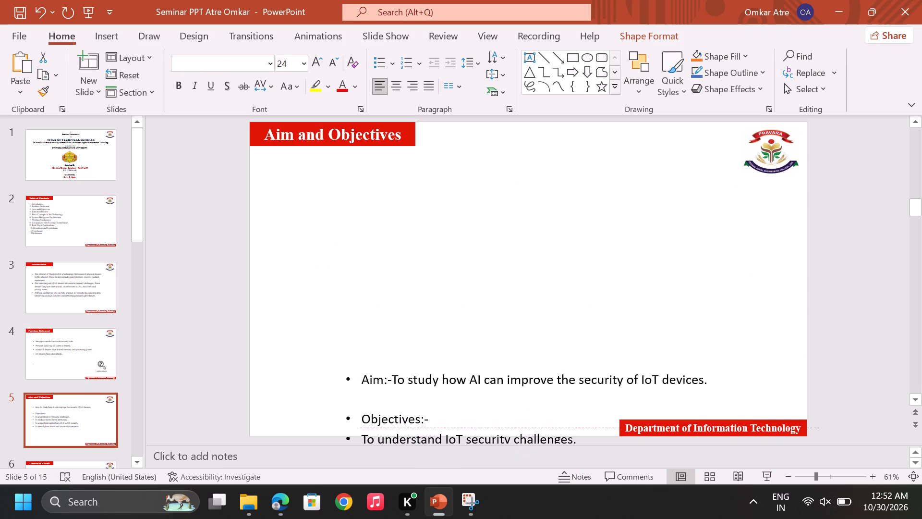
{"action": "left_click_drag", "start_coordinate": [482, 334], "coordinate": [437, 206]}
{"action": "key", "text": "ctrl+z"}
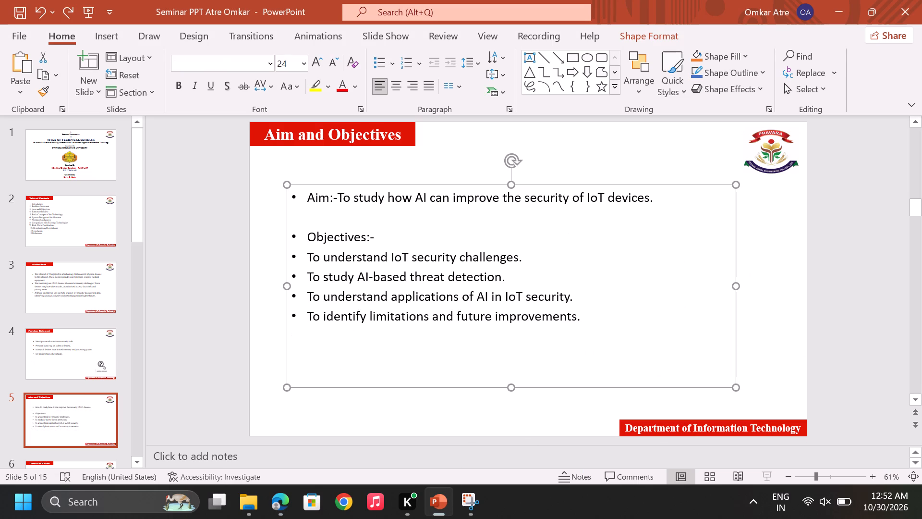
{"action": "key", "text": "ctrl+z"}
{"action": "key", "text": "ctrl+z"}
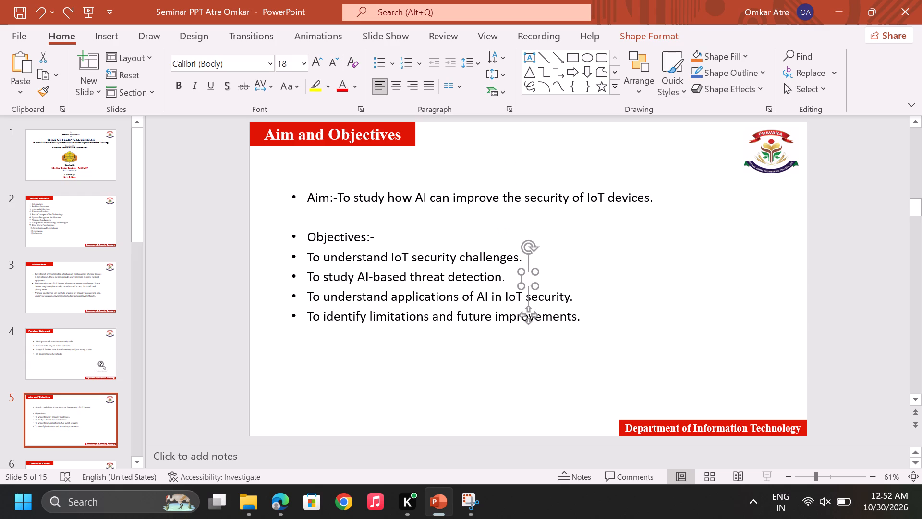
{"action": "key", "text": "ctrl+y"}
Switch to Edge, open the dark grey Pixabay target-and-arrow image from the search results, and place it on the Aim and Objectives slide in PowerPoint.
{"action": "key", "text": "alt+Tab"}
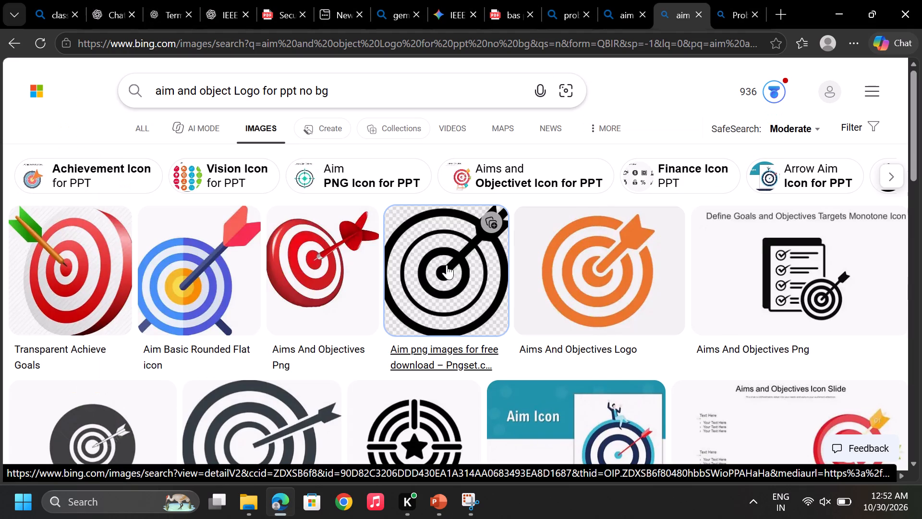
{"action": "scroll", "coordinate": [362, 299], "scroll_direction": "down", "scroll_amount": 4}
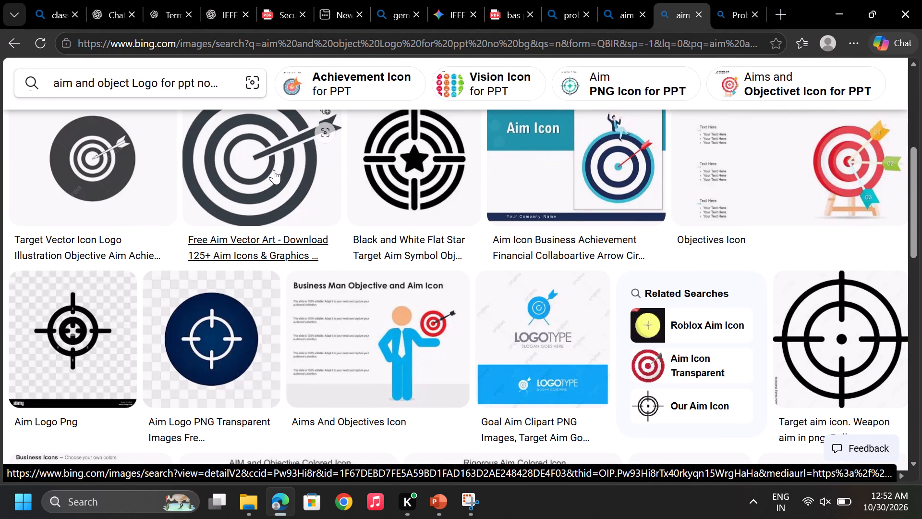
{"action": "left_click", "coordinate": [274, 170]}
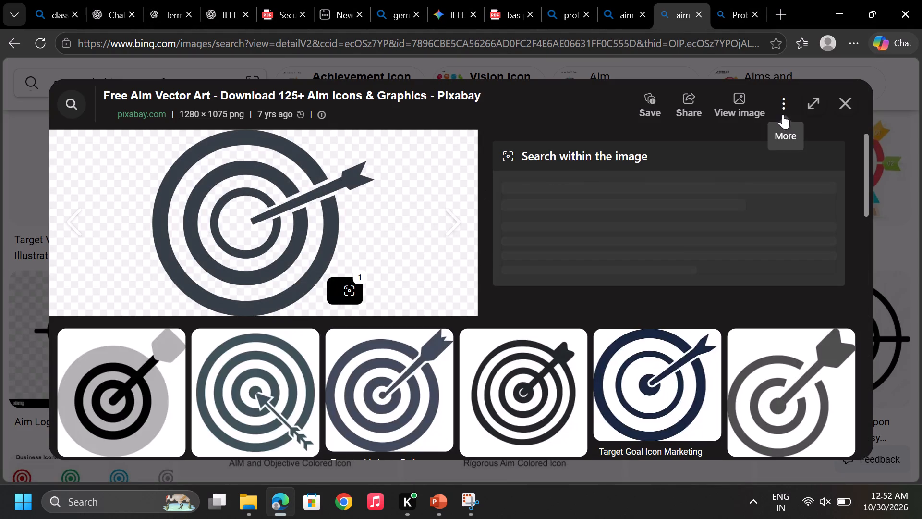
{"action": "left_click", "coordinate": [792, 102]}
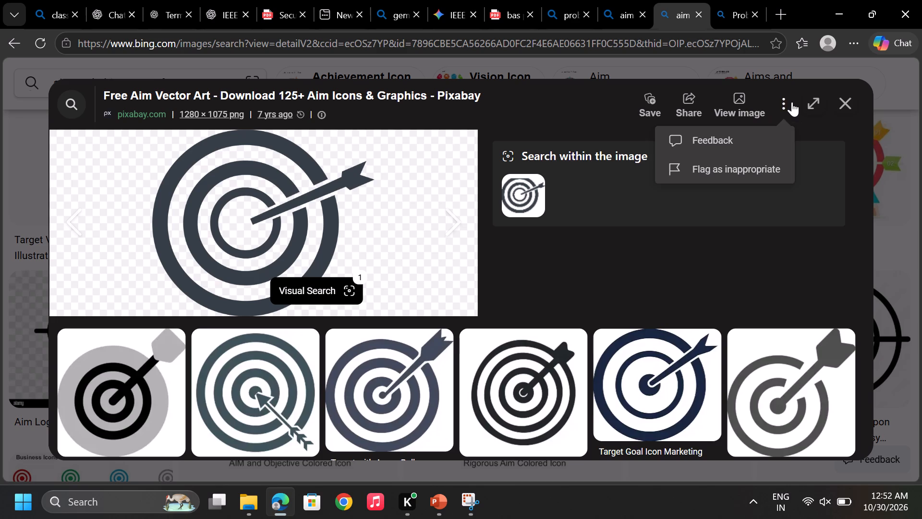
{"action": "left_click", "coordinate": [387, 172]}
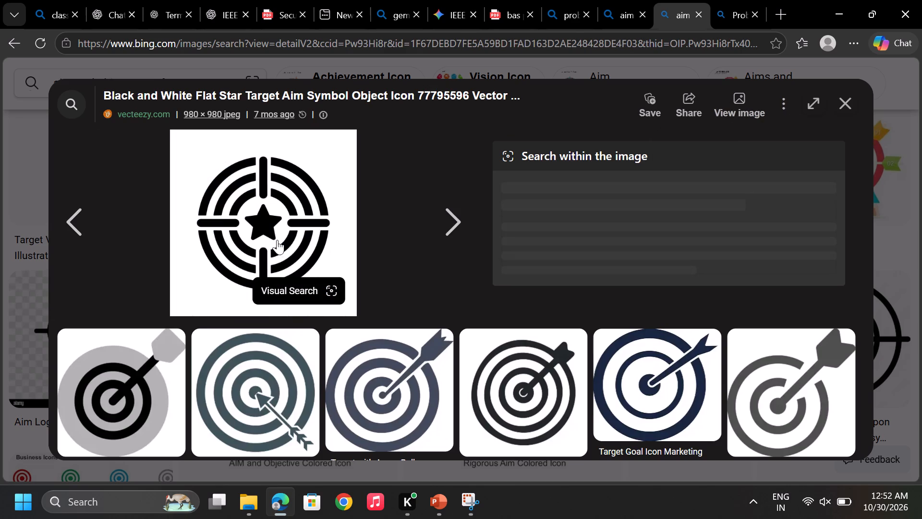
{"action": "left_click", "coordinate": [72, 236]}
{"action": "left_click_drag", "start_coordinate": [282, 193], "coordinate": [366, 318]}
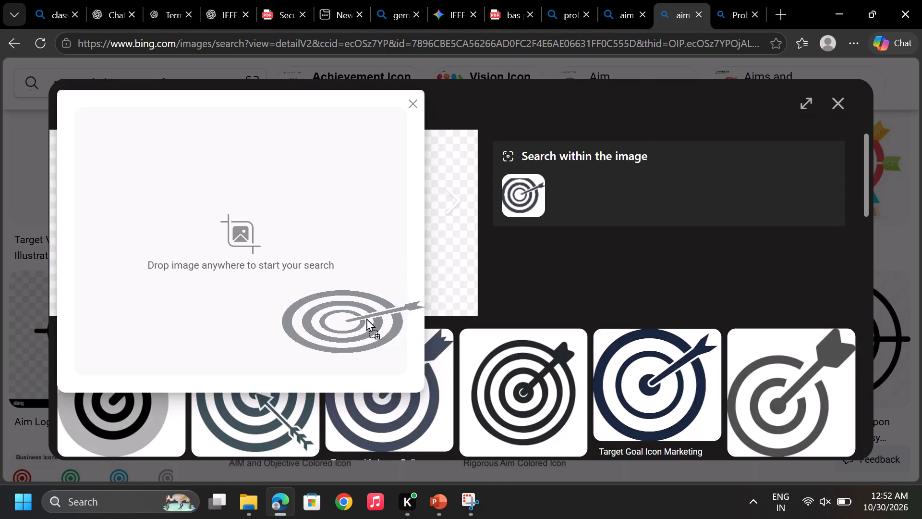
{"action": "left_click_drag", "start_coordinate": [366, 318], "coordinate": [431, 504]}
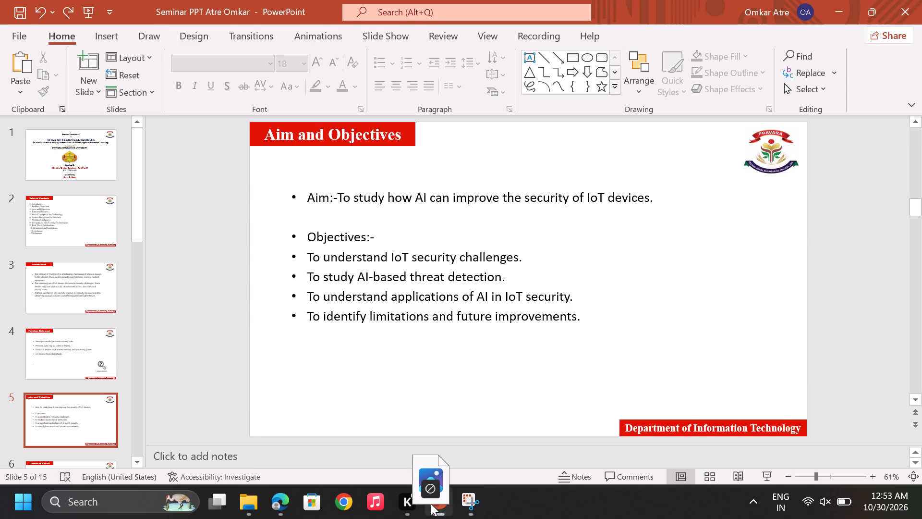
{"action": "left_click_drag", "start_coordinate": [431, 504], "coordinate": [719, 299]}
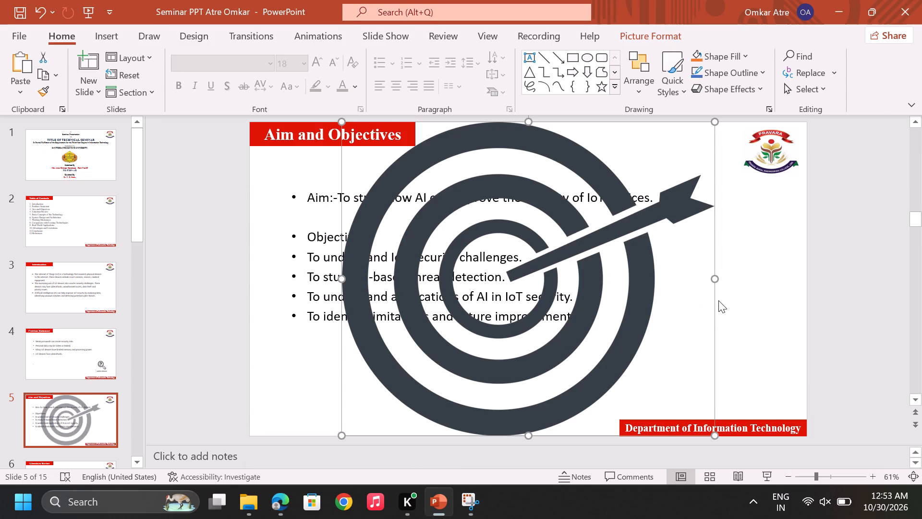
Shrink the target image and move it to the slide's lower-right area, above the department footer.
{"action": "left_click_drag", "start_coordinate": [715, 121], "coordinate": [482, 302]}
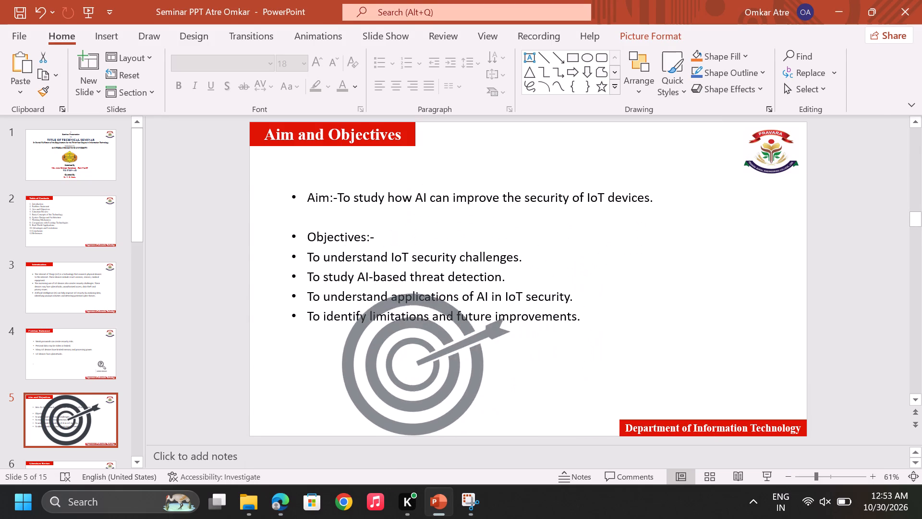
{"action": "left_click_drag", "start_coordinate": [482, 302], "coordinate": [445, 348]}
{"action": "left_click_drag", "start_coordinate": [402, 394], "coordinate": [747, 348]}
{"action": "left_click_drag", "start_coordinate": [718, 355], "coordinate": [703, 366]}
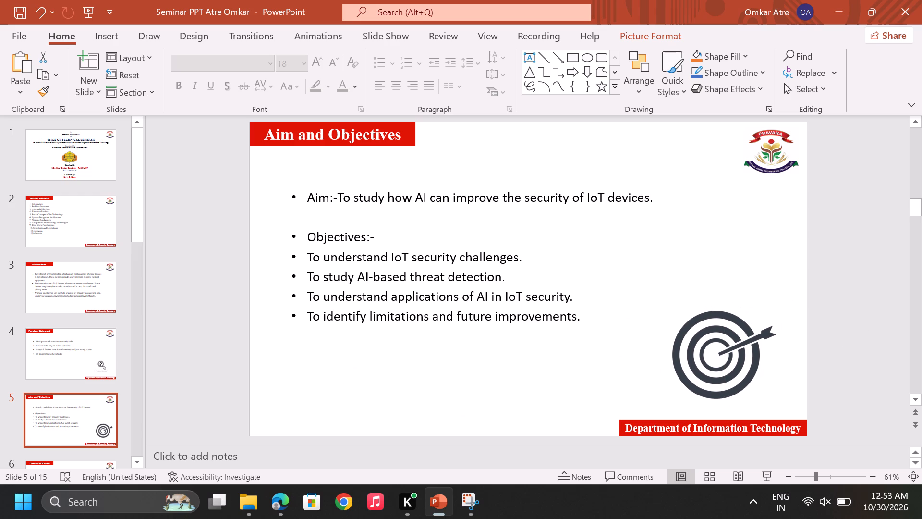
{"action": "left_click_drag", "start_coordinate": [703, 366], "coordinate": [704, 364]}
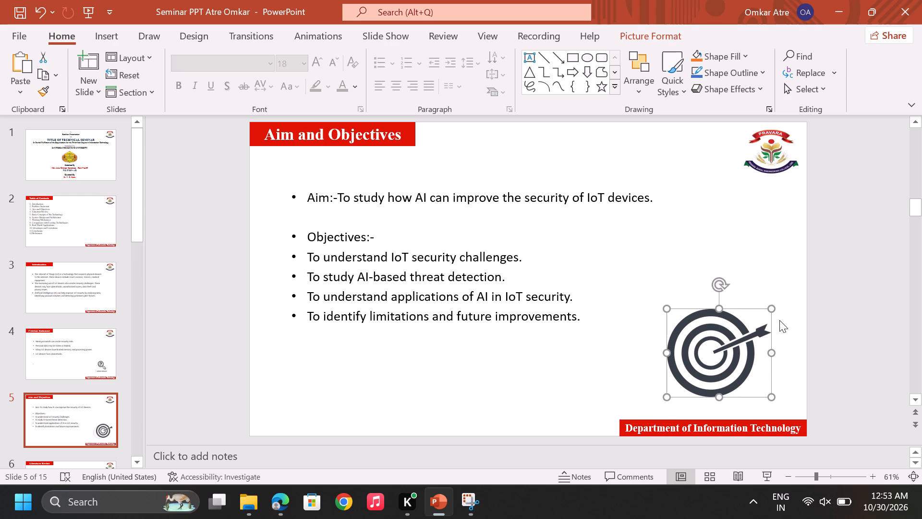
Compare the target image with the Problem Statement slide's picture, shrink it slightly further, and lower it closer to the department footer.
{"action": "left_click", "coordinate": [99, 346]}
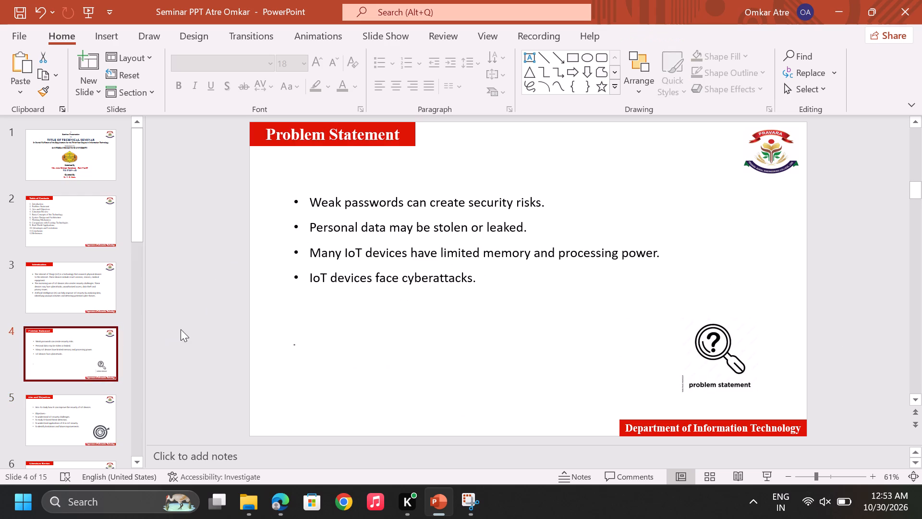
{"action": "left_click", "coordinate": [101, 415]}
{"action": "left_click", "coordinate": [722, 376]}
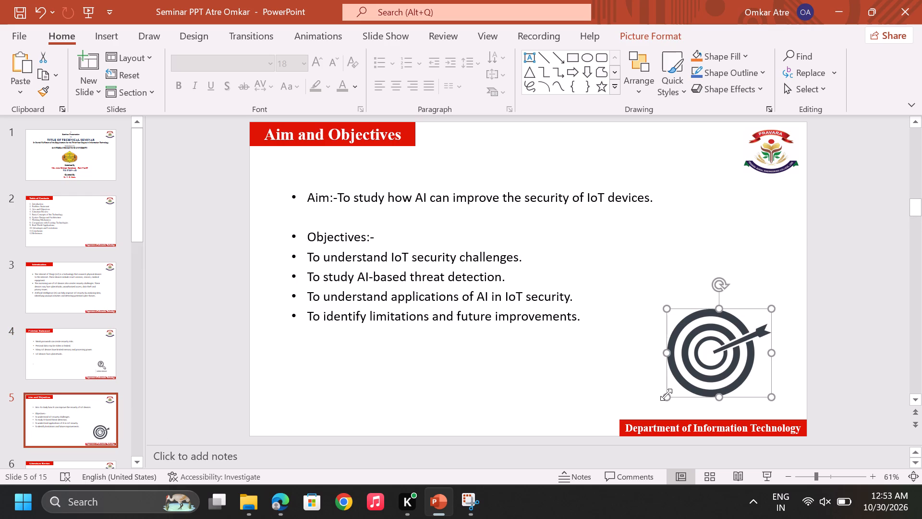
{"action": "left_click_drag", "start_coordinate": [667, 395], "coordinate": [694, 377]}
{"action": "left_click_drag", "start_coordinate": [720, 357], "coordinate": [718, 363]}
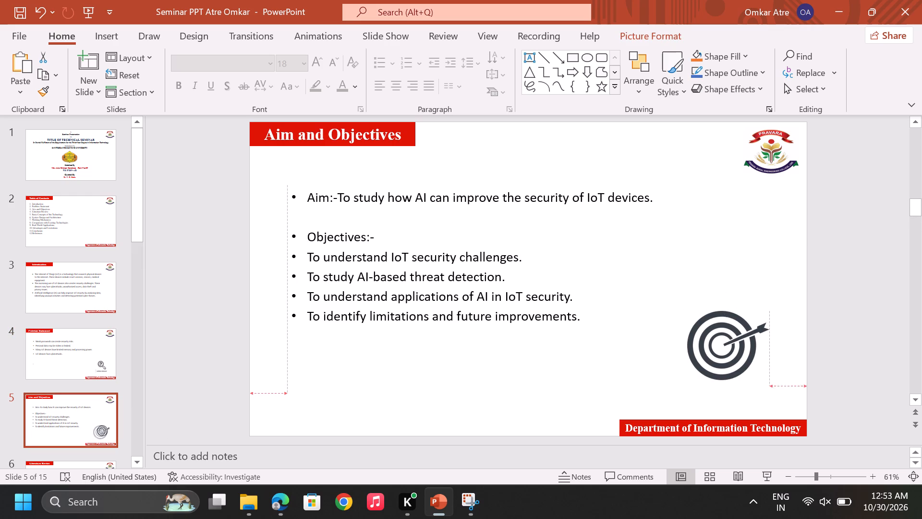
{"action": "left_click_drag", "start_coordinate": [718, 363], "coordinate": [713, 379]}
{"action": "left_click", "coordinate": [849, 327]}
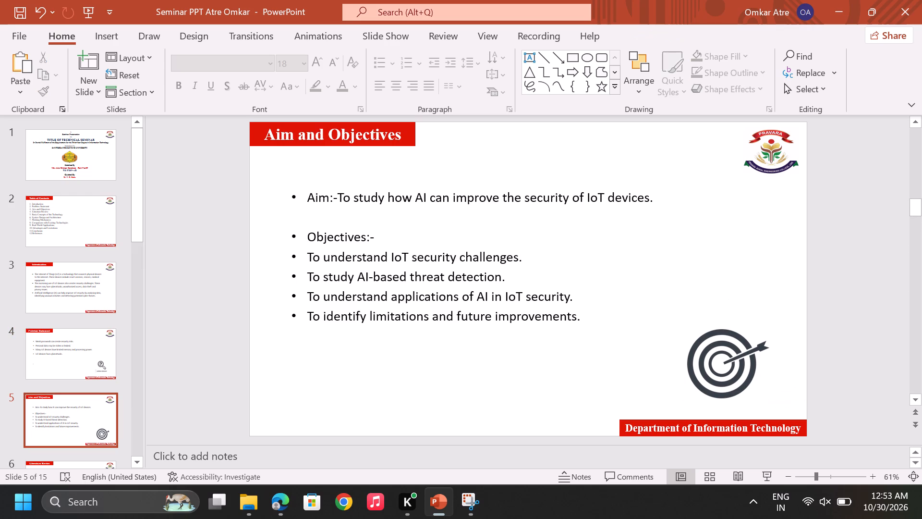
{"action": "left_click", "coordinate": [98, 354]}
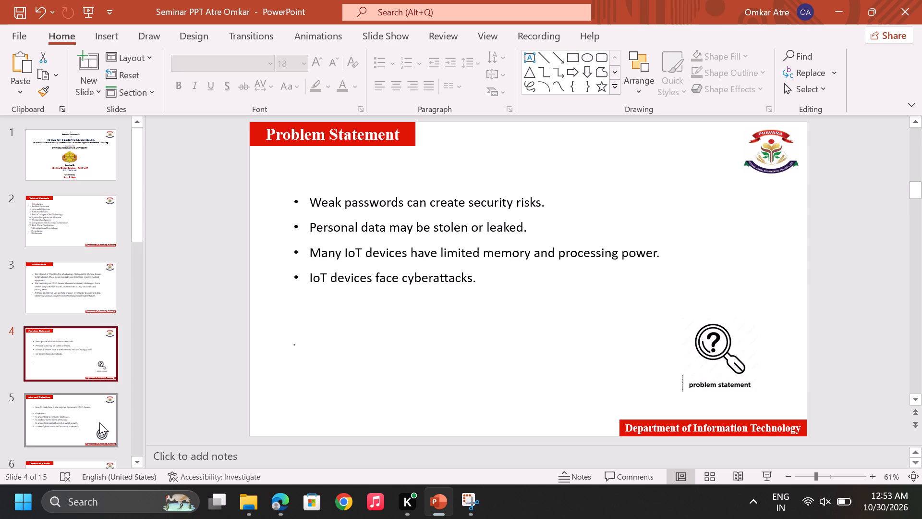
{"action": "left_click", "coordinate": [99, 422]}
Review the slides from Literature Review through Comparison with Existing Technologies for ones needing an image, ending on Basic Concepts of the Technology.
{"action": "scroll", "coordinate": [106, 420], "scroll_direction": "down", "scroll_amount": 2}
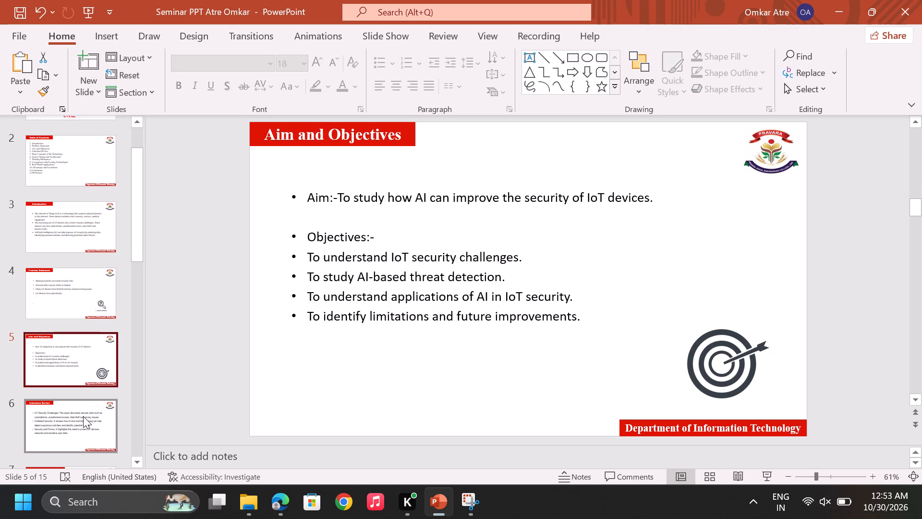
{"action": "left_click", "coordinate": [70, 405]}
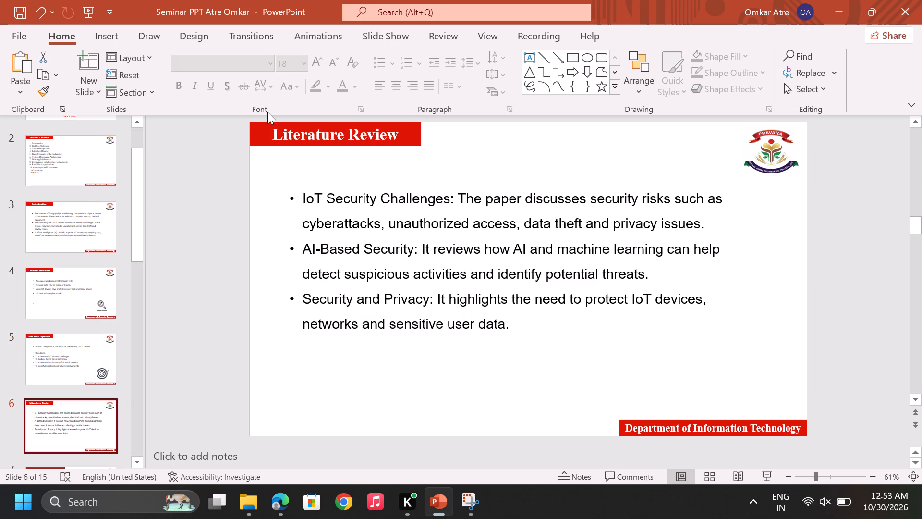
{"action": "scroll", "coordinate": [126, 324], "scroll_direction": "down", "scroll_amount": 3}
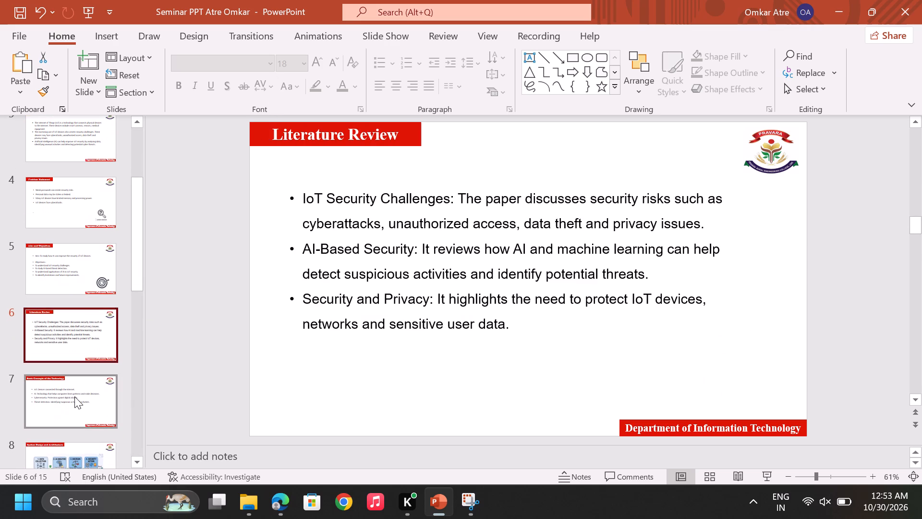
{"action": "left_click", "coordinate": [74, 396]}
{"action": "scroll", "coordinate": [149, 173], "scroll_direction": "down", "scroll_amount": 3}
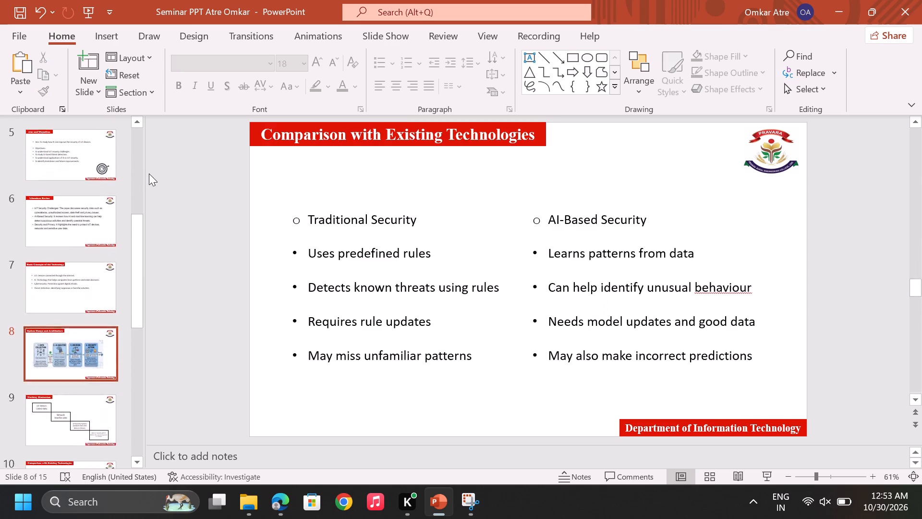
{"action": "scroll", "coordinate": [106, 232], "scroll_direction": "up", "scroll_amount": 5}
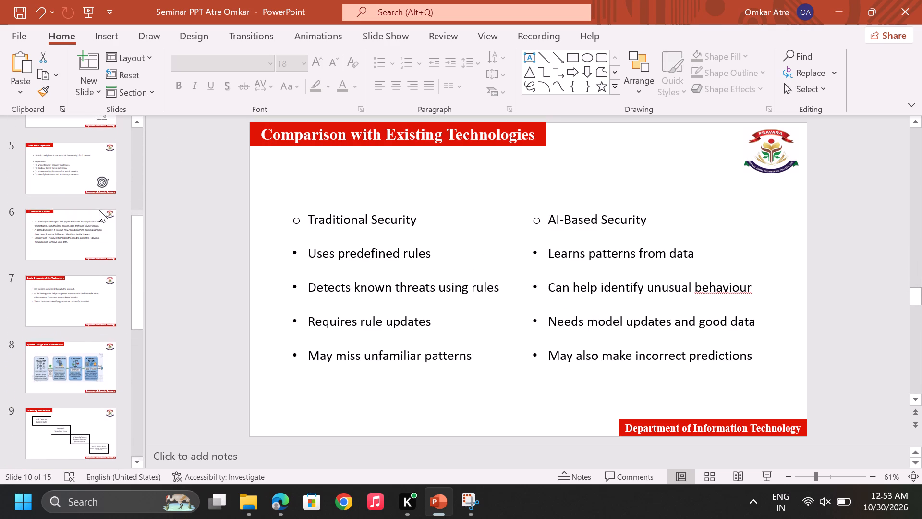
{"action": "left_click", "coordinate": [77, 225]}
{"action": "scroll", "coordinate": [76, 225], "scroll_direction": "up", "scroll_amount": 3}
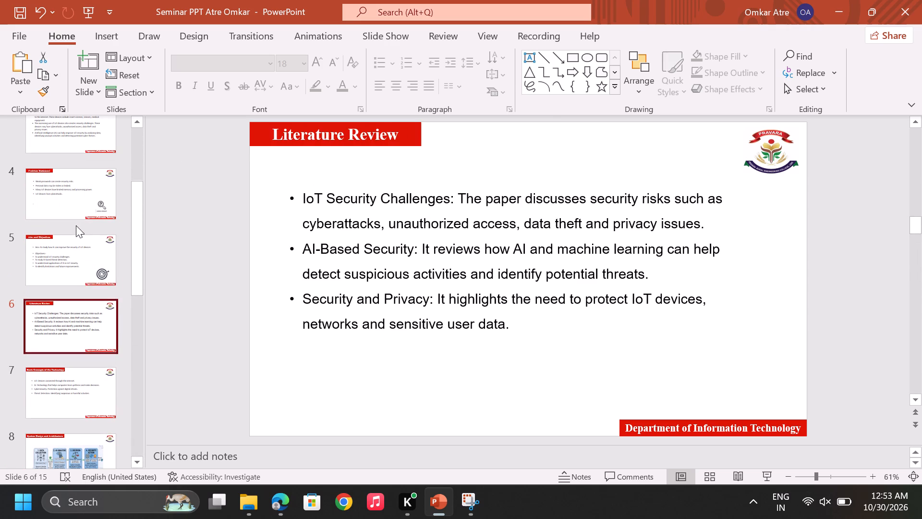
{"action": "left_click", "coordinate": [66, 379]}
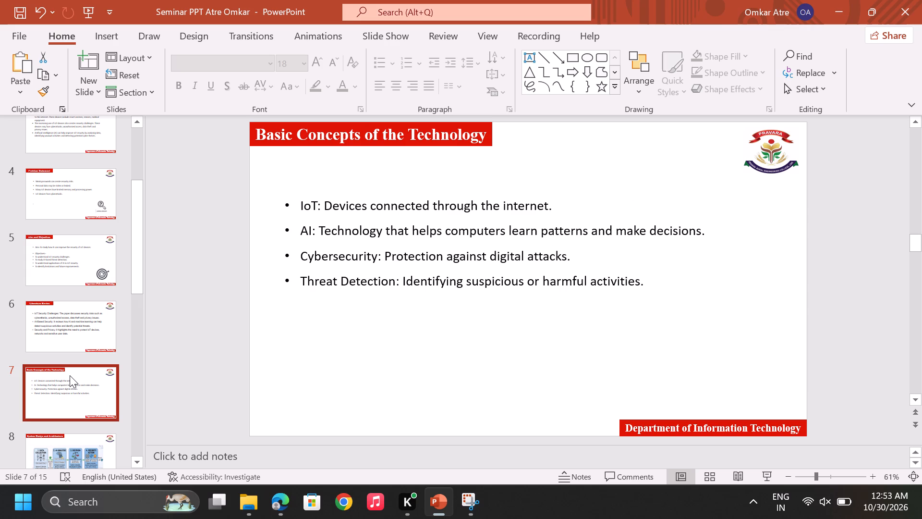
Bring up the Snipping Tool window with the four-stage security diagram capture and close it.
{"action": "key", "text": "alt+Tab"}
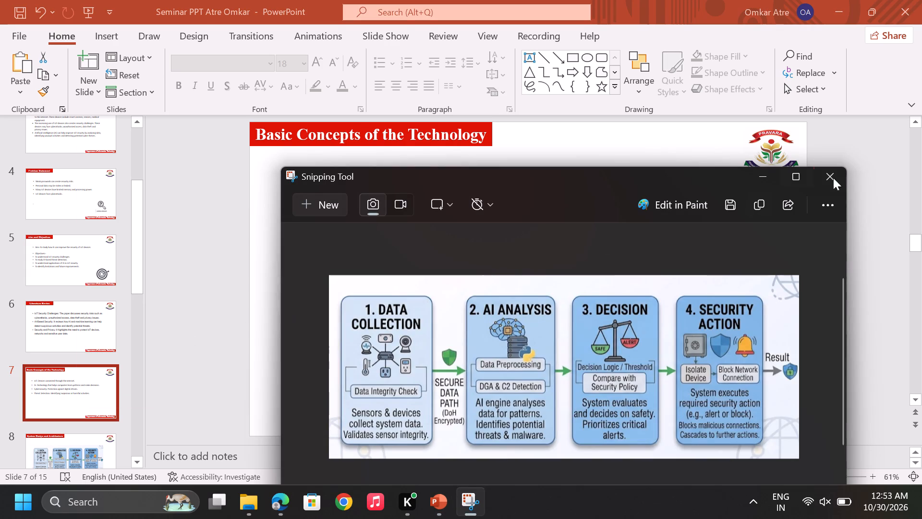
{"action": "left_click", "coordinate": [837, 180]}
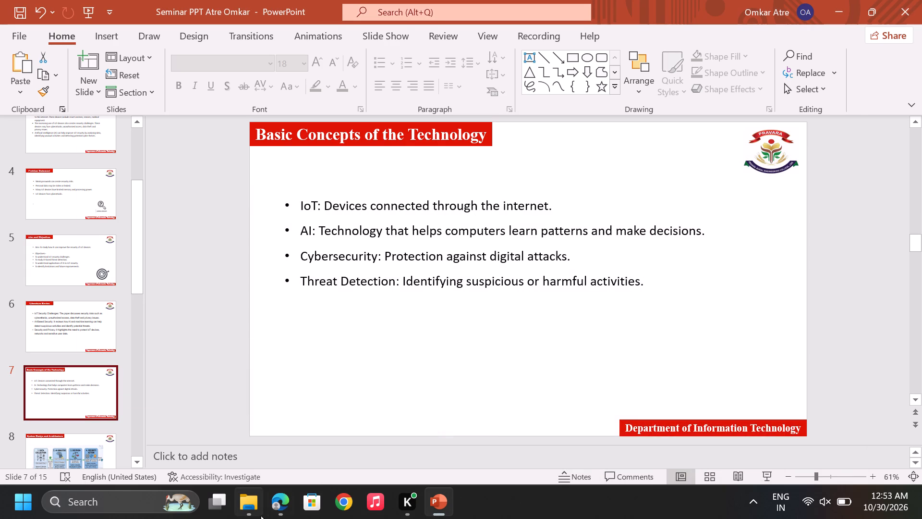
Switch to Edge, close the target image preview, and change the image search to "Iot Logo for ppt no bg".
{"action": "left_click", "coordinate": [279, 508]}
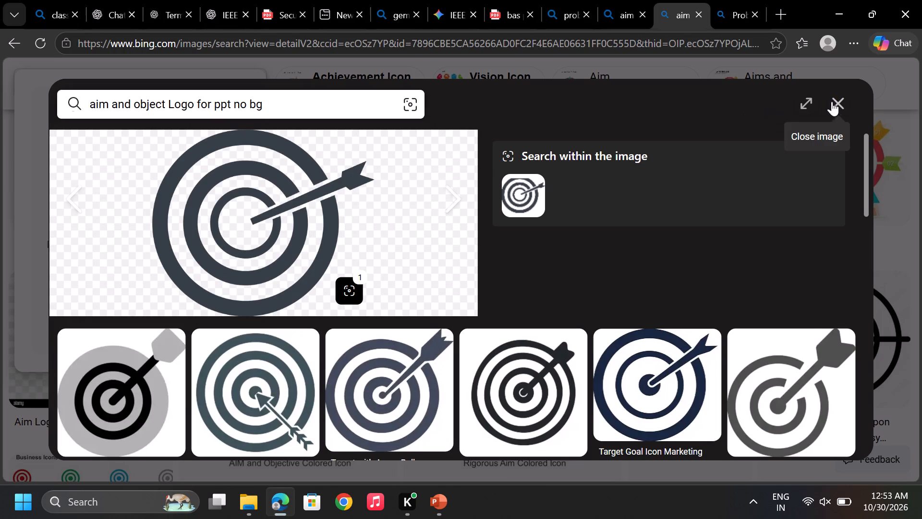
{"action": "left_click", "coordinate": [835, 100]}
{"action": "left_click", "coordinate": [249, 86]}
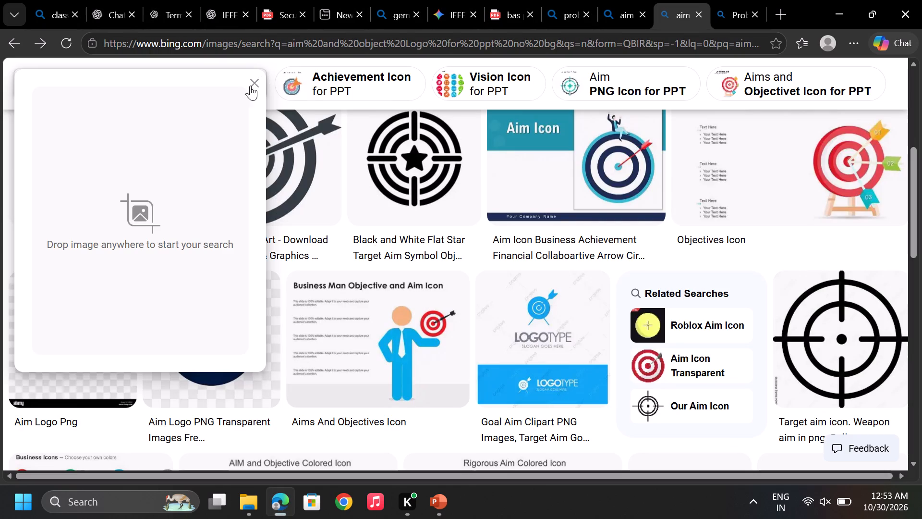
{"action": "left_click", "coordinate": [255, 82]}
{"action": "scroll", "coordinate": [294, 83], "scroll_direction": "up", "scroll_amount": 3}
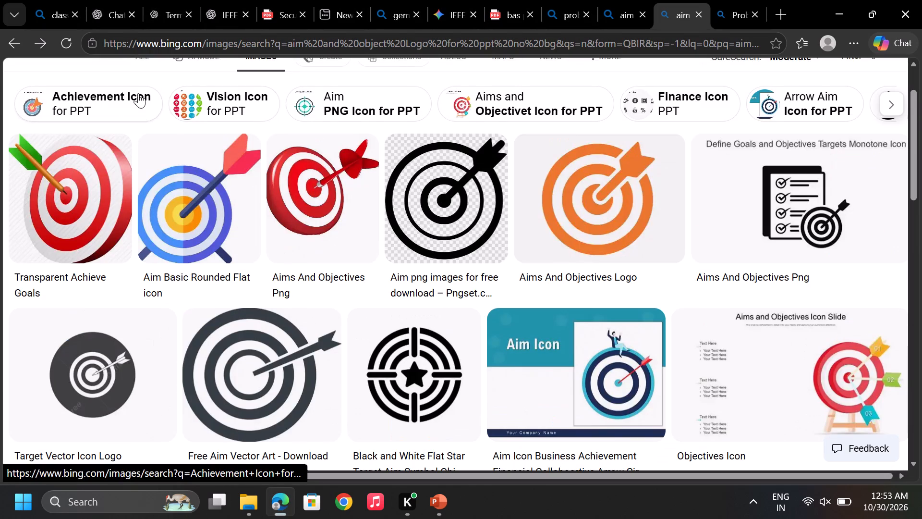
{"action": "scroll", "coordinate": [135, 93], "scroll_direction": "up", "scroll_amount": 8}
{"action": "left_click_drag", "start_coordinate": [232, 93], "coordinate": [150, 97]}
{"action": "key", "text": "BackSpace"}
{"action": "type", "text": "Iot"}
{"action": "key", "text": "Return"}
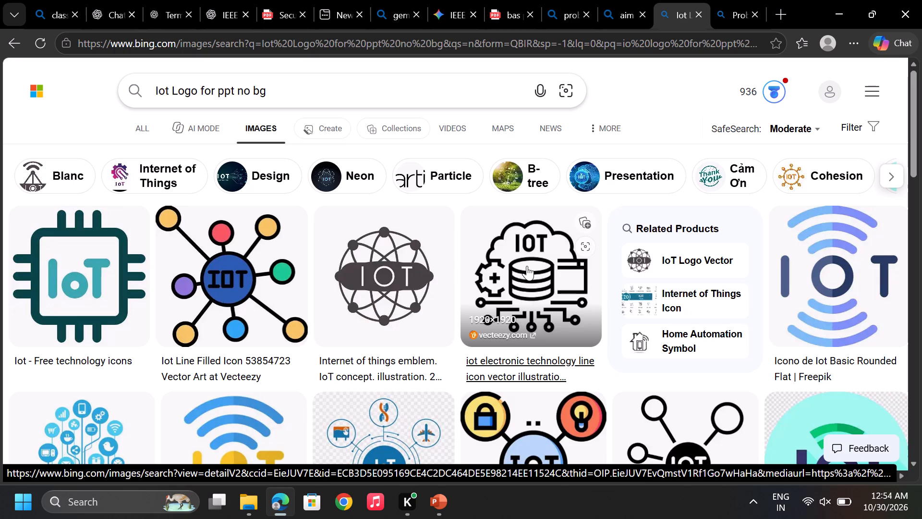
Browse the IoT logo results and open the black line-art IoT cloud-and-database icon from vecteezy.com.
{"action": "scroll", "coordinate": [527, 265], "scroll_direction": "down", "scroll_amount": 3}
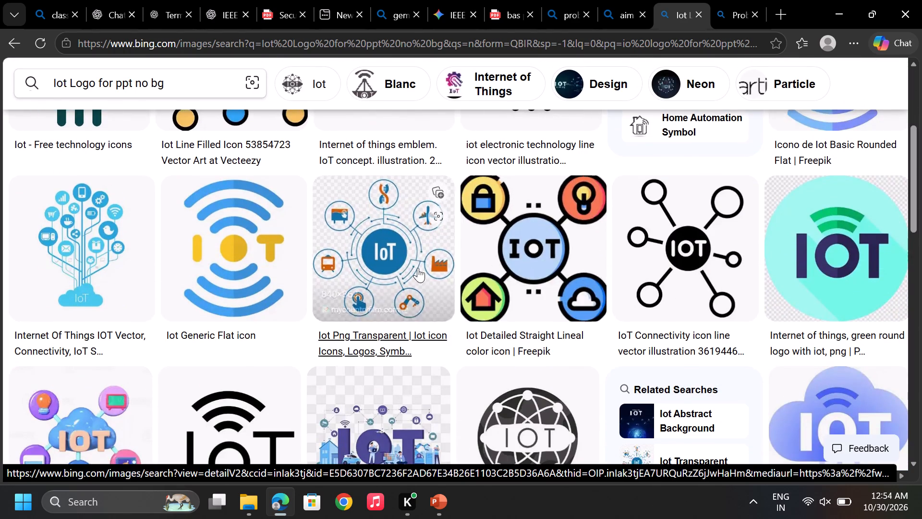
{"action": "scroll", "coordinate": [416, 268], "scroll_direction": "down", "scroll_amount": 4}
{"action": "scroll", "coordinate": [416, 267], "scroll_direction": "up", "scroll_amount": 8}
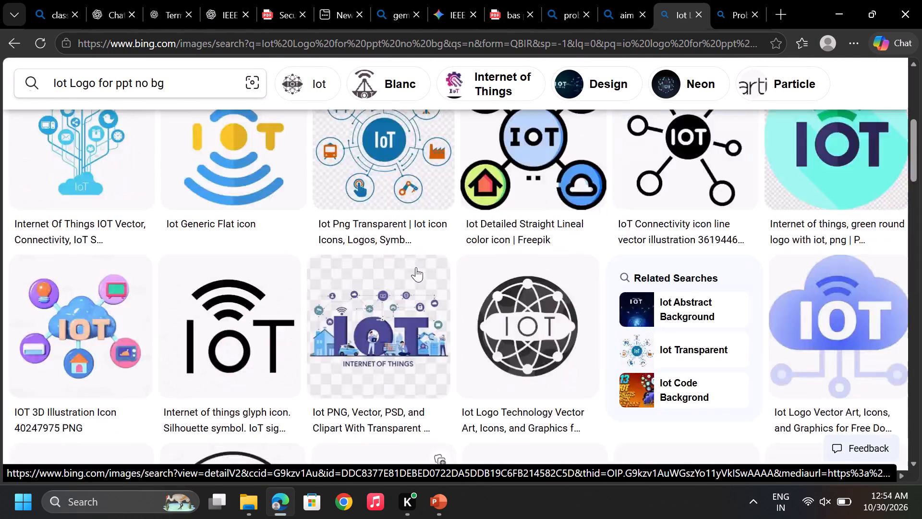
{"action": "scroll", "coordinate": [416, 267], "scroll_direction": "up", "scroll_amount": 1}
{"action": "left_click", "coordinate": [413, 267]}
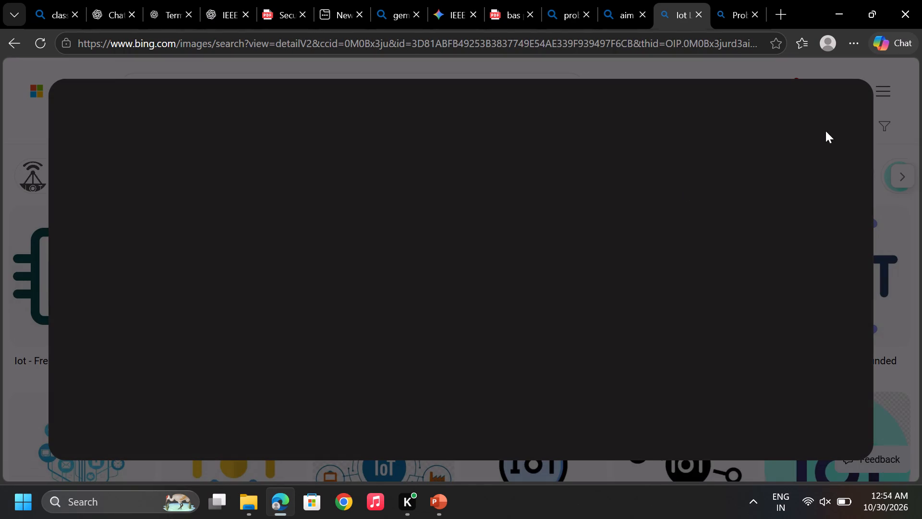
{"action": "left_click", "coordinate": [841, 102]}
{"action": "left_click", "coordinate": [548, 283]}
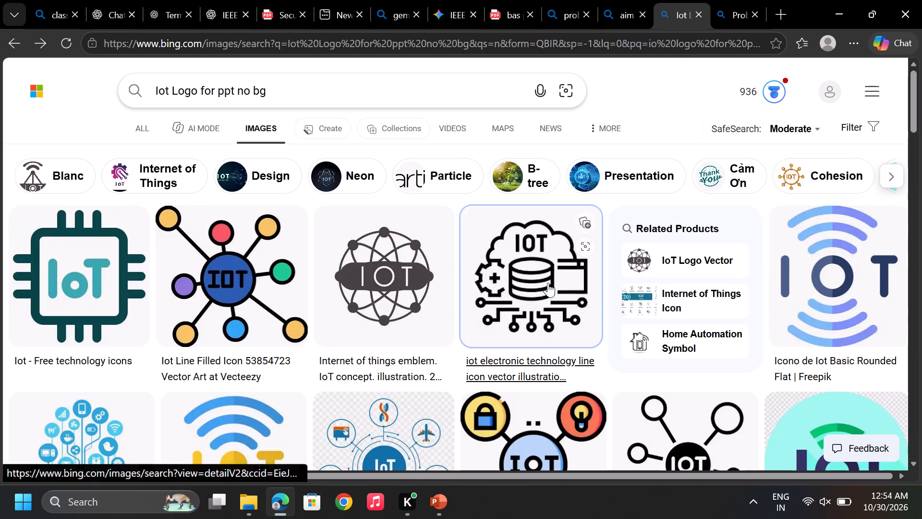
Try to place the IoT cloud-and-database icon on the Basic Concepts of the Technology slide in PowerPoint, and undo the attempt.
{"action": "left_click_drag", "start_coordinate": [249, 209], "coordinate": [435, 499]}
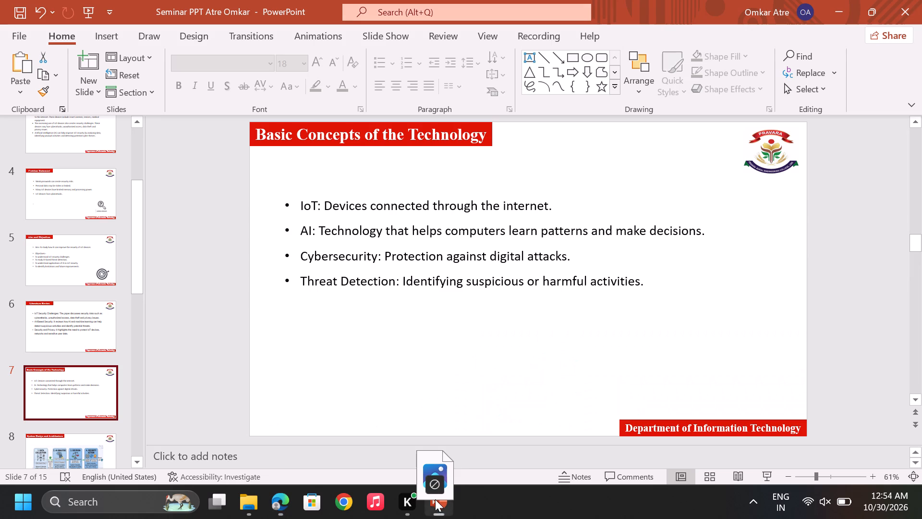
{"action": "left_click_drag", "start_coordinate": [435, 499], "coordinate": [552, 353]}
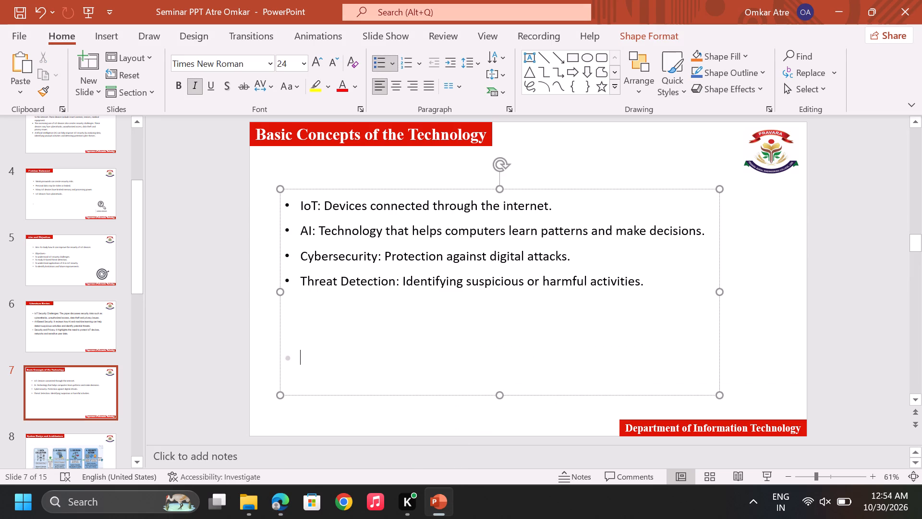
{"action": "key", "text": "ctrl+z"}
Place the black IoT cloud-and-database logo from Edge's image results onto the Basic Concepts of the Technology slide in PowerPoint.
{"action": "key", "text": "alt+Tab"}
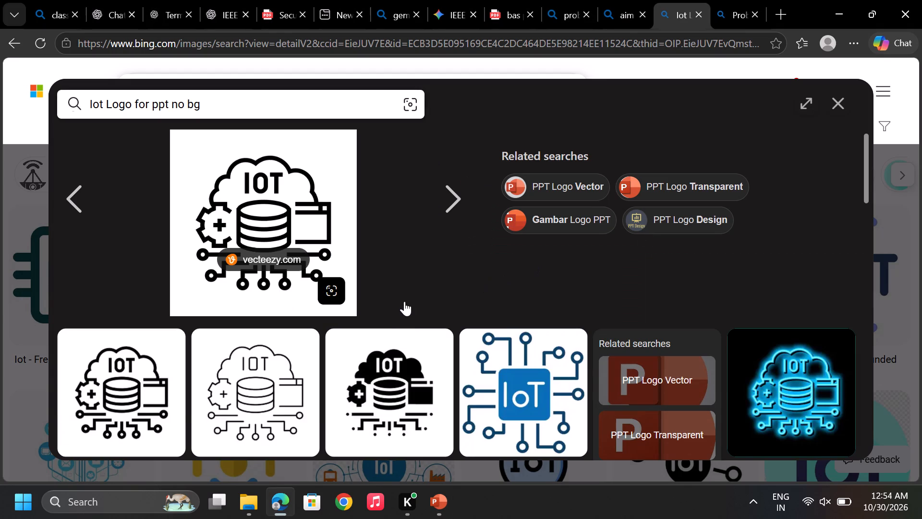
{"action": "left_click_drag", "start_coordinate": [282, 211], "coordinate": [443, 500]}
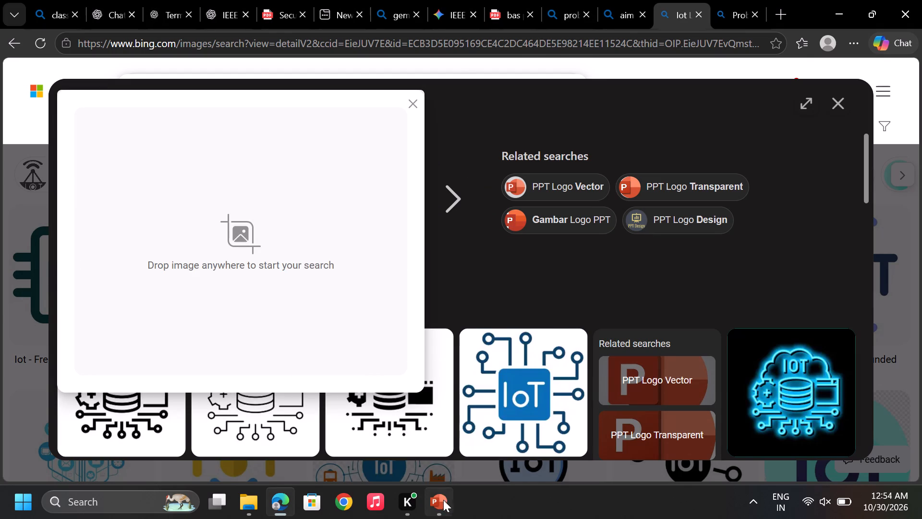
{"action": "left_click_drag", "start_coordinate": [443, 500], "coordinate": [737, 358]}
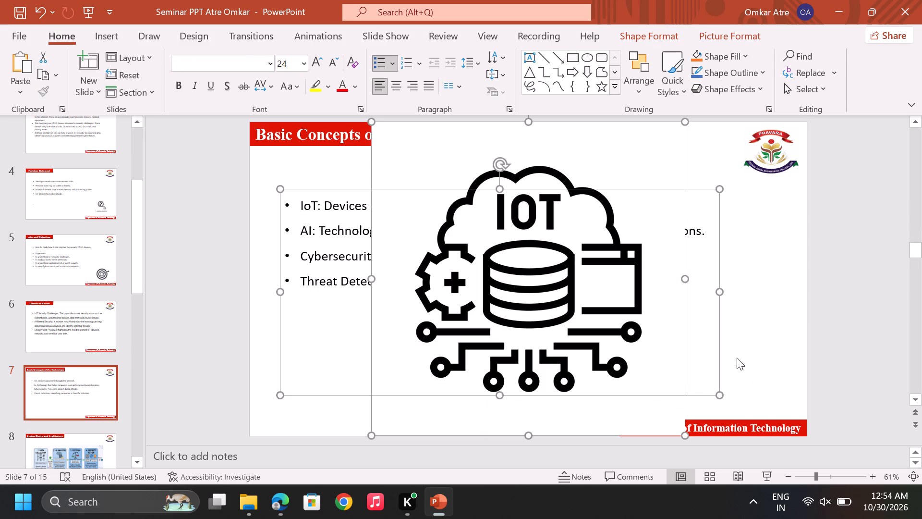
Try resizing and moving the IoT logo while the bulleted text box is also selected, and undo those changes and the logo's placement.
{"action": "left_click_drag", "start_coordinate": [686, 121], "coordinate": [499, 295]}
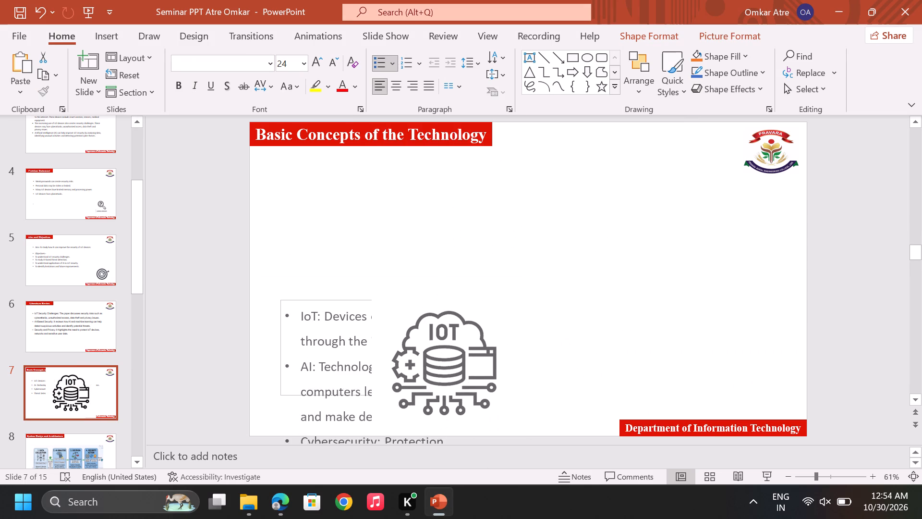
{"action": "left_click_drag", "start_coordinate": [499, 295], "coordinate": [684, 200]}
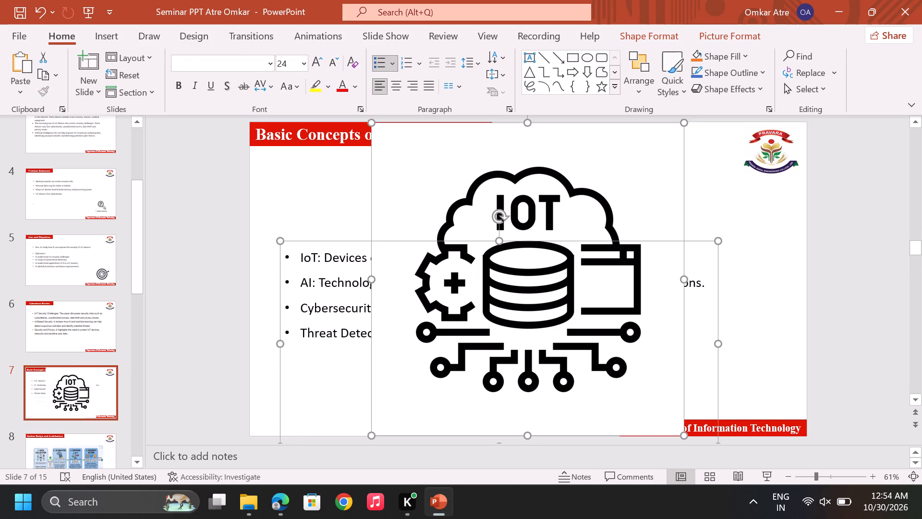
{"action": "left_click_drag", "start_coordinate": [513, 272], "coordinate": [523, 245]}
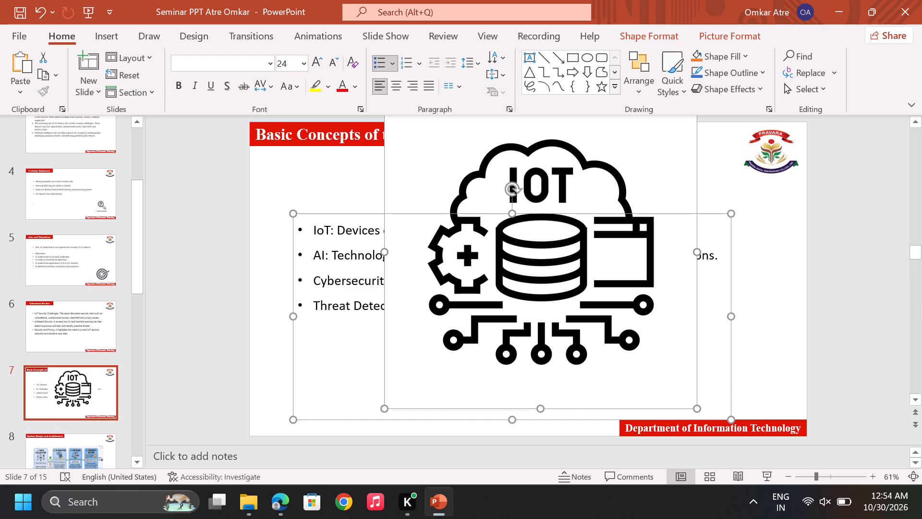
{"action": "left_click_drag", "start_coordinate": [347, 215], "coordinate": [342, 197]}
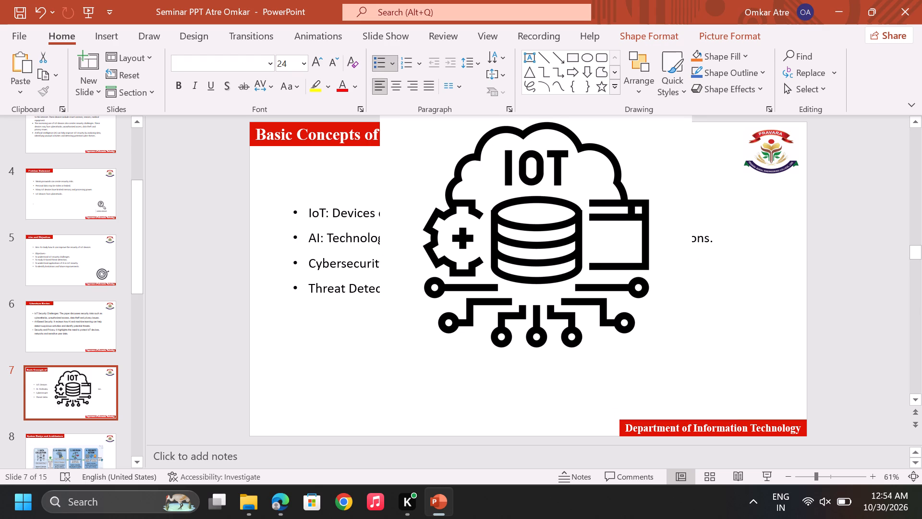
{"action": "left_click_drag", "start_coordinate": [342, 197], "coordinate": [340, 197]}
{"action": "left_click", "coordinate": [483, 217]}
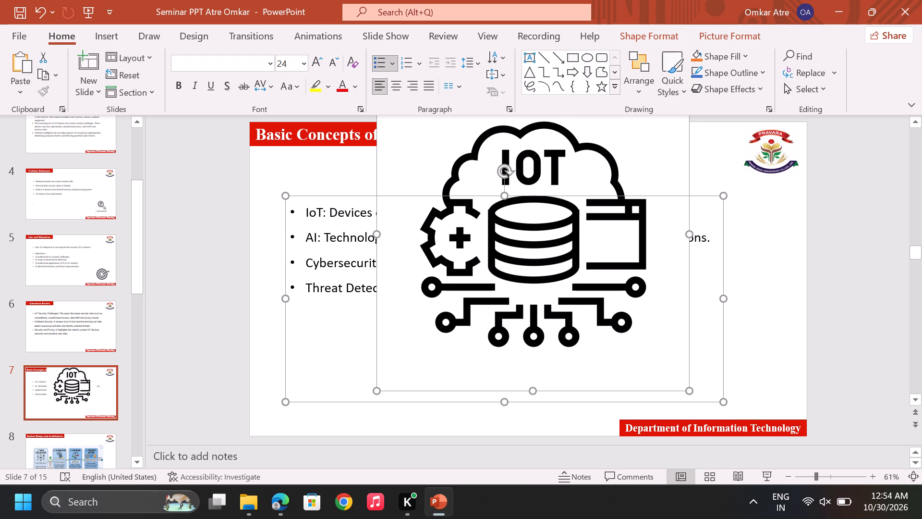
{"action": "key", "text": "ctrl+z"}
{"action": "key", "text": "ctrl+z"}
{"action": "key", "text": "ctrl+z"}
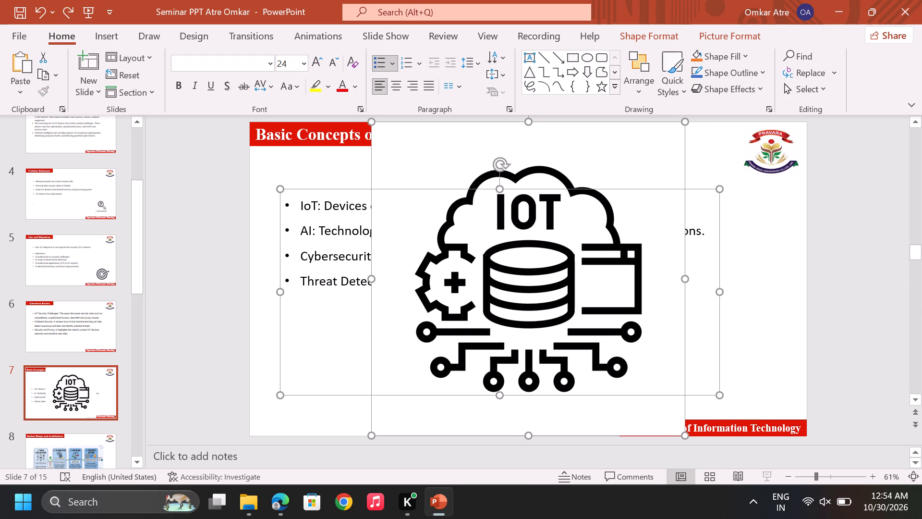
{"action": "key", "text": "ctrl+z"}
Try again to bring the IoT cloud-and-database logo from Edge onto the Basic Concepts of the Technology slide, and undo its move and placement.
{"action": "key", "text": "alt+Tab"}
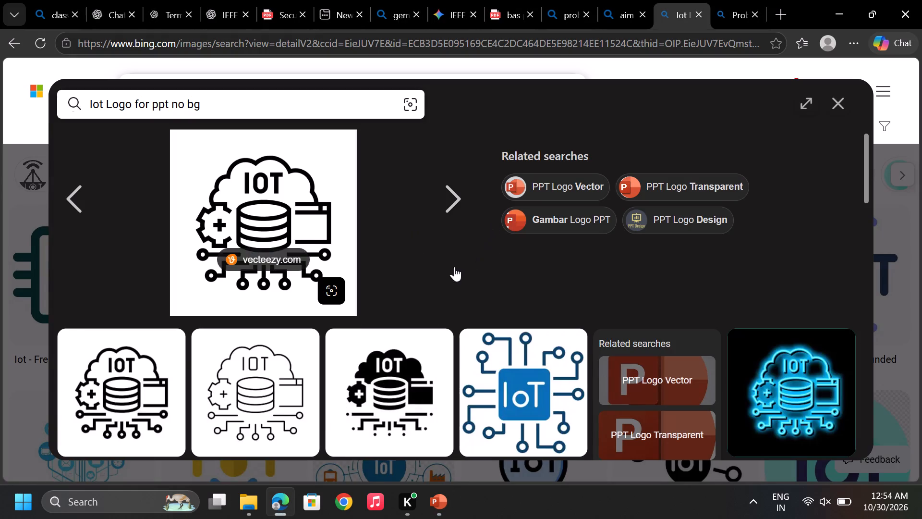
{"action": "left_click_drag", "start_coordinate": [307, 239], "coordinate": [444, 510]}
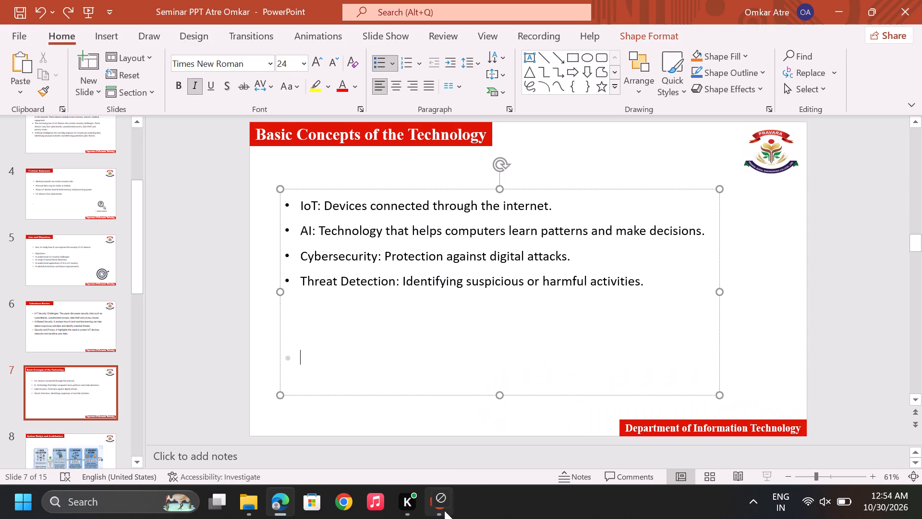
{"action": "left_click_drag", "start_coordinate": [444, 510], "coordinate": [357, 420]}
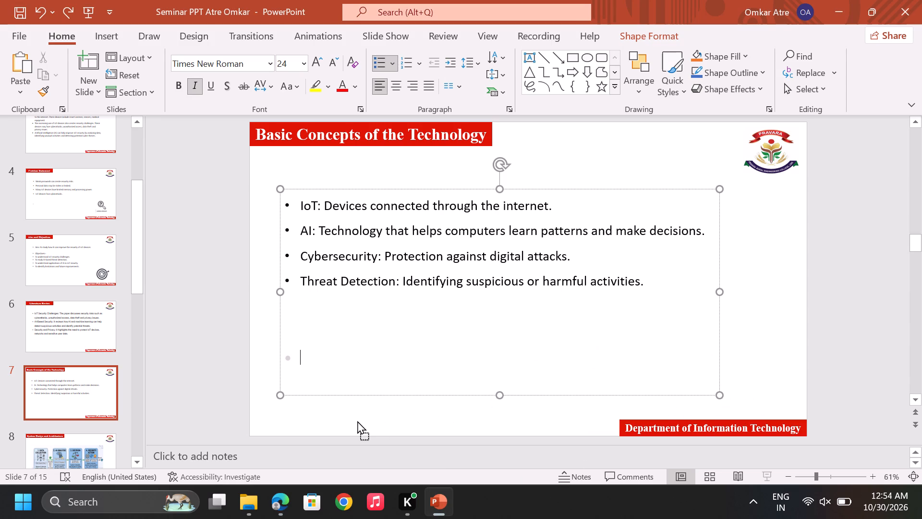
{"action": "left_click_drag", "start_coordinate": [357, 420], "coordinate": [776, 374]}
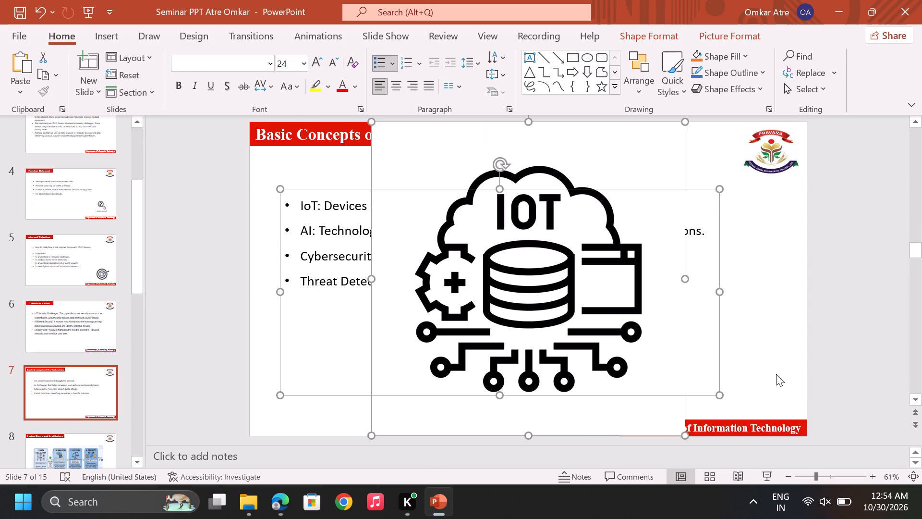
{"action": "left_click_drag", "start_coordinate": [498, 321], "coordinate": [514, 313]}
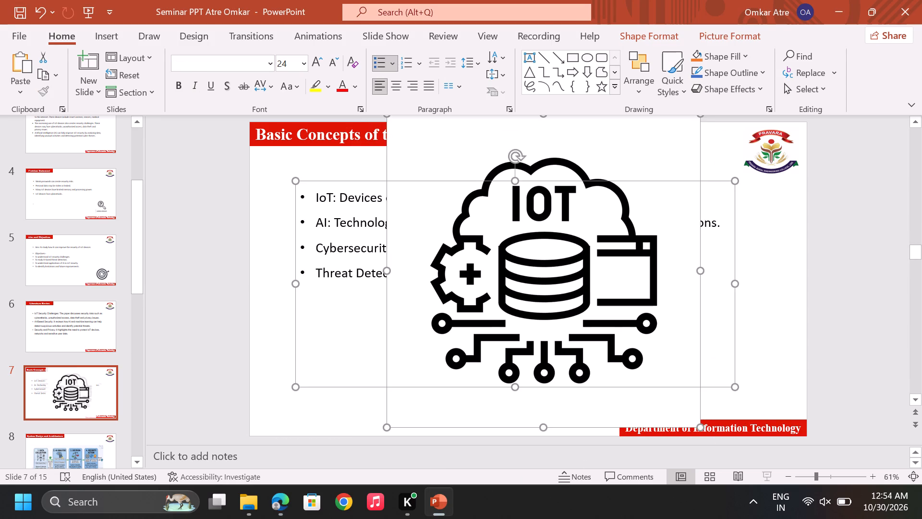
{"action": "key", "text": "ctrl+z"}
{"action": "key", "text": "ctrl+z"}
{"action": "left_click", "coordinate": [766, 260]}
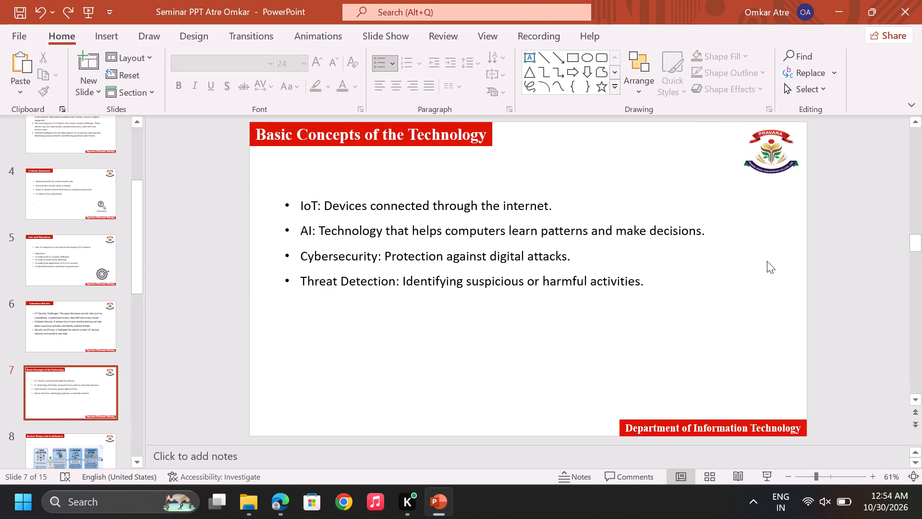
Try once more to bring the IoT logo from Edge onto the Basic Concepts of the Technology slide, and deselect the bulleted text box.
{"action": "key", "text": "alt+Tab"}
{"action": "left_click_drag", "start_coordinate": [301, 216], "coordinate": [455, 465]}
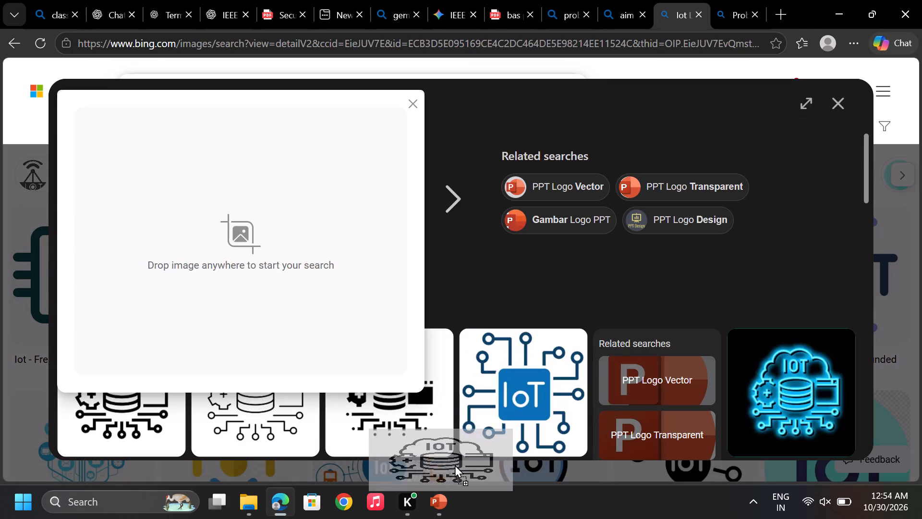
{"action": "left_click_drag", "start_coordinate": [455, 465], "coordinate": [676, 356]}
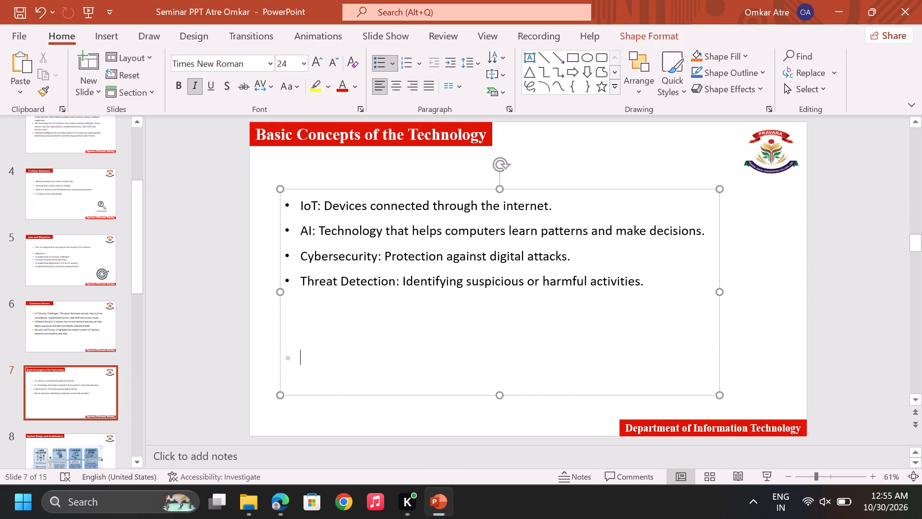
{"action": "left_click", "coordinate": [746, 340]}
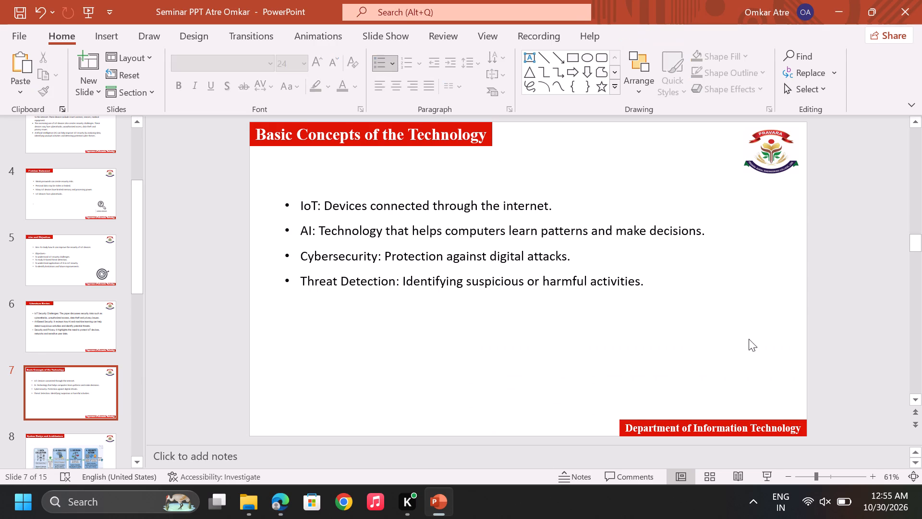
Place the IoT cloud-and-database logo from Edge onto the Basic Concepts of the Technology slide in PowerPoint and shrink it to clear the bullets.
{"action": "key", "text": "alt+Tab"}
{"action": "left_click_drag", "start_coordinate": [311, 237], "coordinate": [337, 256]}
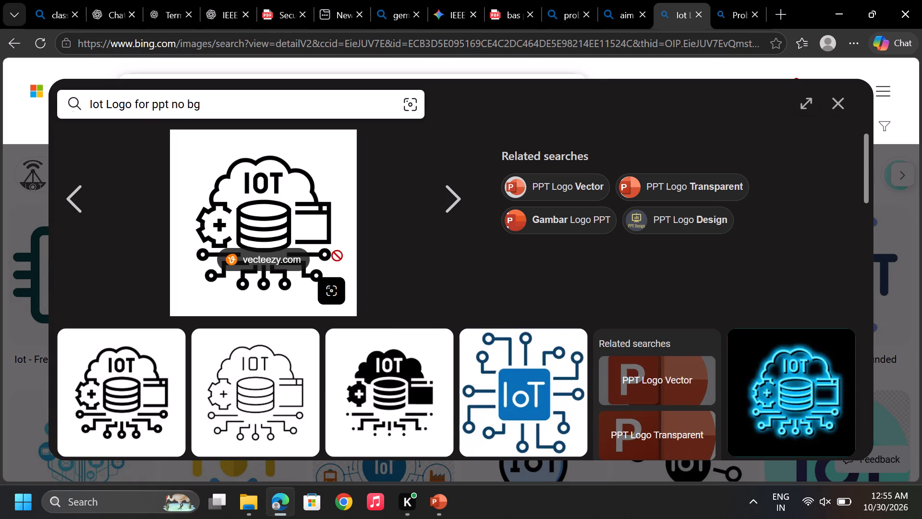
{"action": "left_click_drag", "start_coordinate": [337, 256], "coordinate": [751, 251]}
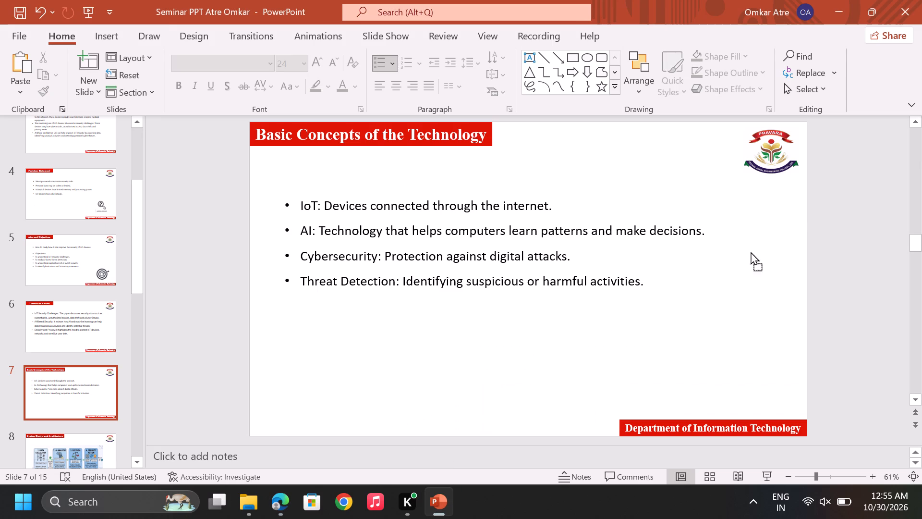
{"action": "left_click_drag", "start_coordinate": [751, 251], "coordinate": [759, 213]}
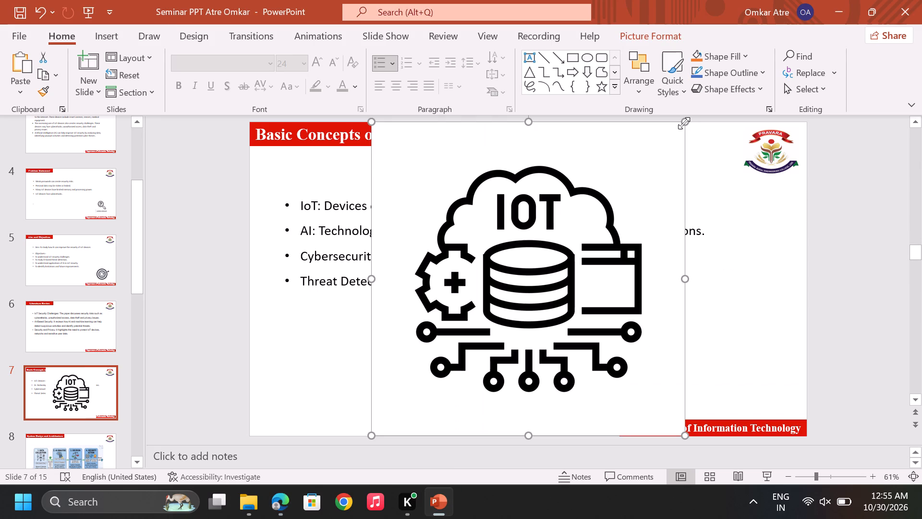
{"action": "left_click_drag", "start_coordinate": [684, 123], "coordinate": [475, 337]}
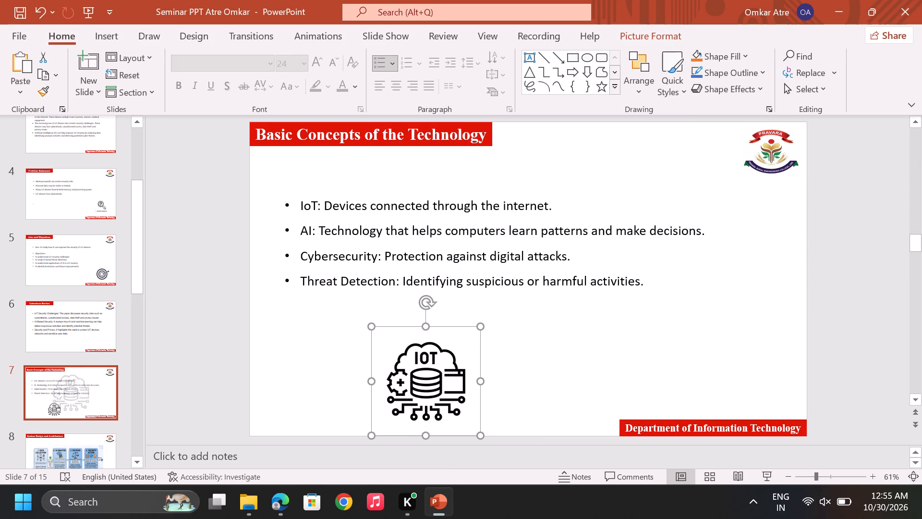
{"action": "left_click_drag", "start_coordinate": [481, 325], "coordinate": [471, 341]}
Cut the IoT logo from the Basic Concepts of the Technology slide and paste it onto the Introduction slide using the destination theme.
{"action": "left_click_drag", "start_coordinate": [437, 373], "coordinate": [82, 173]}
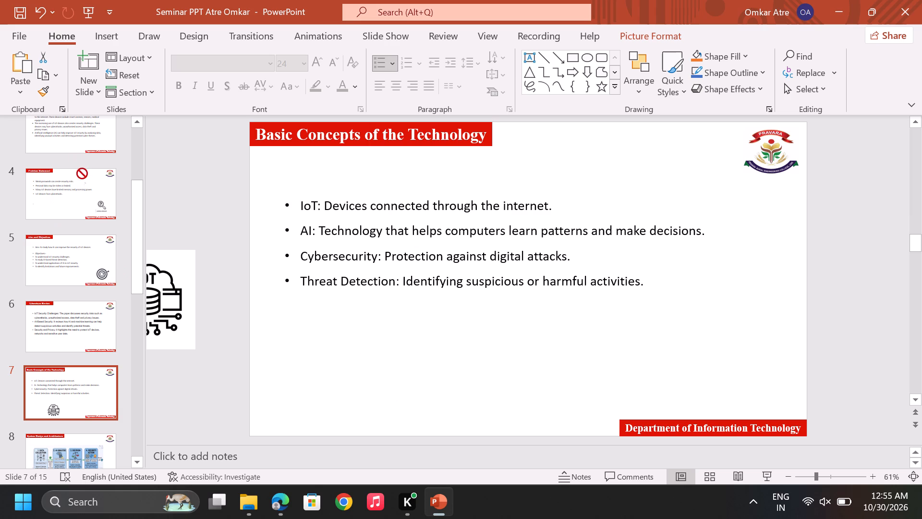
{"action": "left_click_drag", "start_coordinate": [82, 173], "coordinate": [394, 344]}
{"action": "right_click", "coordinate": [394, 344]}
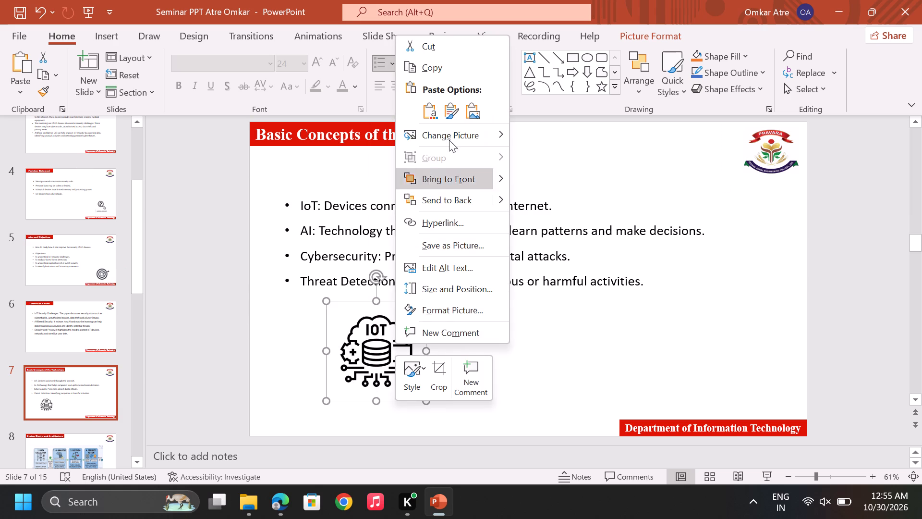
{"action": "left_click", "coordinate": [437, 42]}
{"action": "scroll", "coordinate": [26, 330], "scroll_direction": "up", "scroll_amount": 9}
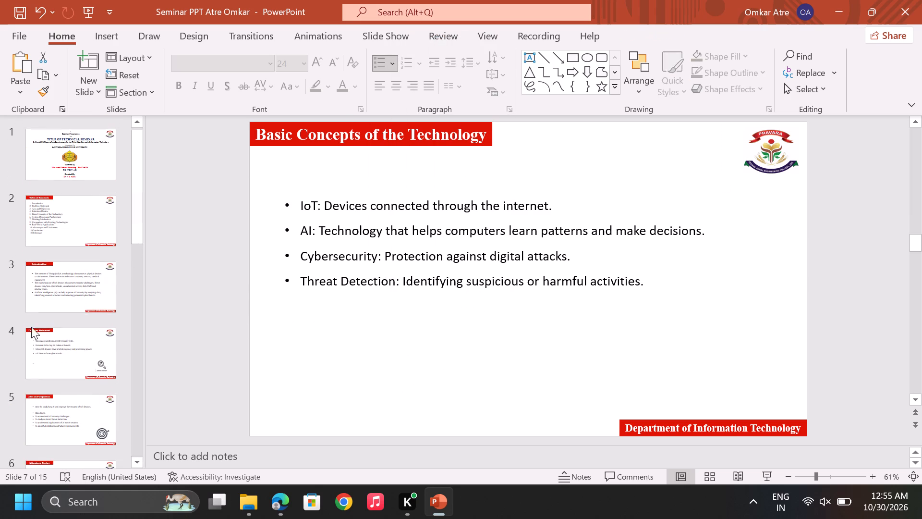
{"action": "left_click", "coordinate": [58, 294]}
{"action": "right_click", "coordinate": [733, 371]}
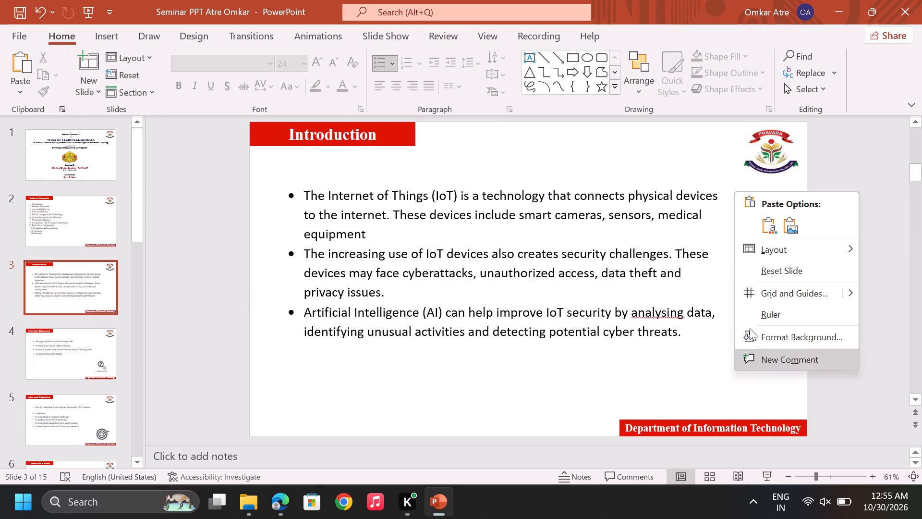
{"action": "left_click", "coordinate": [769, 225]}
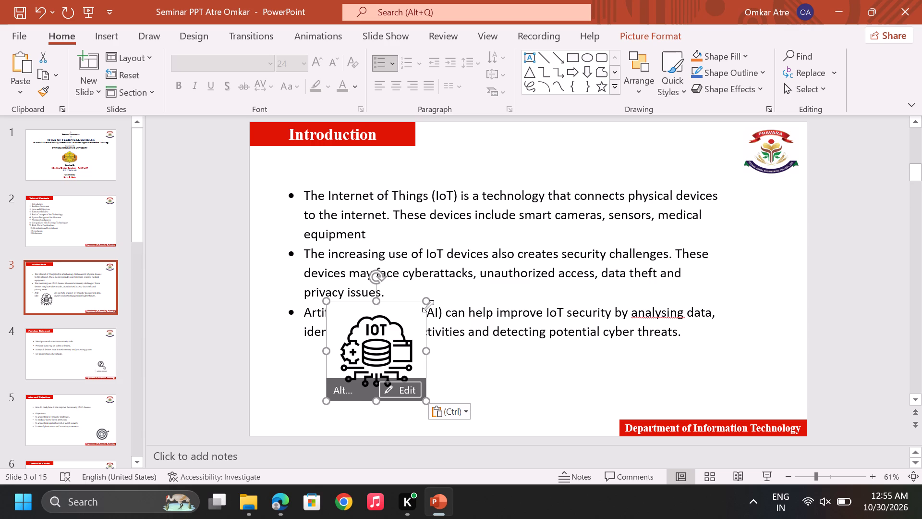
Shrink the IoT logo on the Introduction slide and position it in the lower-right corner, just above the Department of Information Technology footer.
{"action": "left_click_drag", "start_coordinate": [427, 301], "coordinate": [406, 330]}
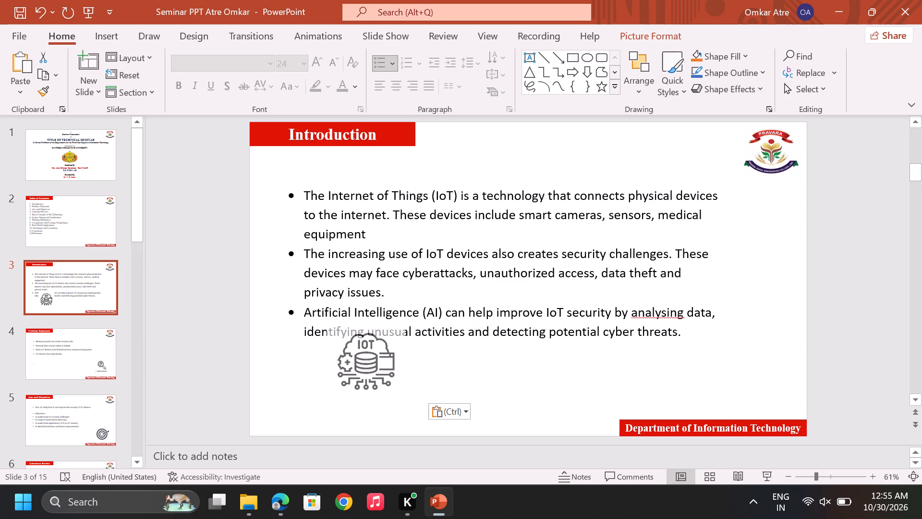
{"action": "left_click_drag", "start_coordinate": [406, 330], "coordinate": [410, 325]}
{"action": "left_click_drag", "start_coordinate": [374, 350], "coordinate": [738, 355]}
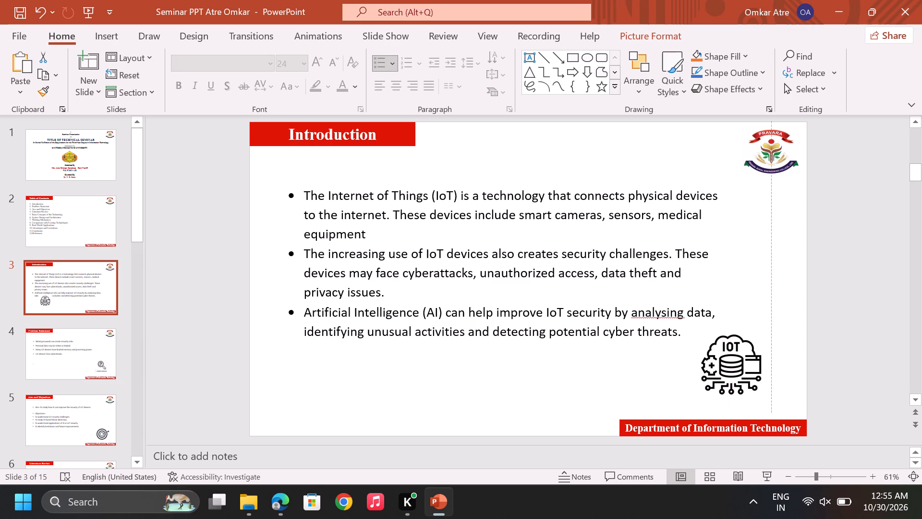
{"action": "left_click_drag", "start_coordinate": [738, 355], "coordinate": [734, 357]}
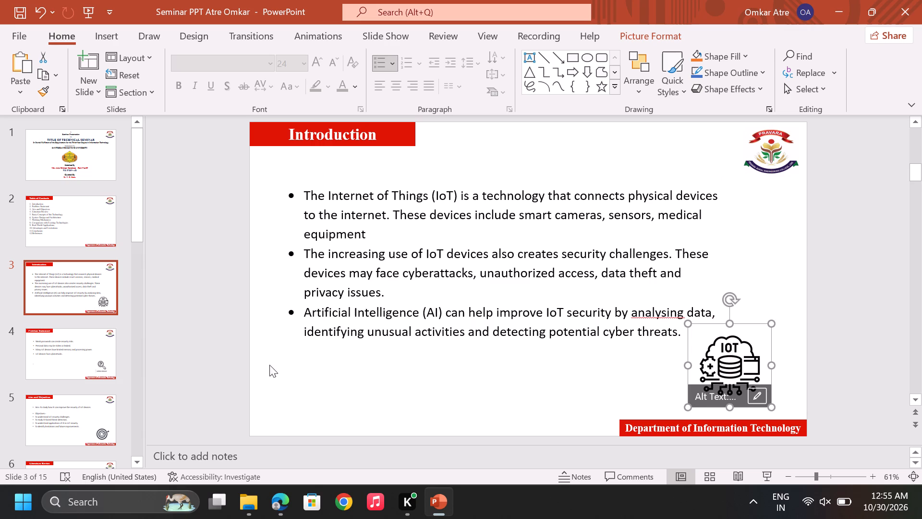
{"action": "key", "text": "Down"}
{"action": "key", "text": "Down"}
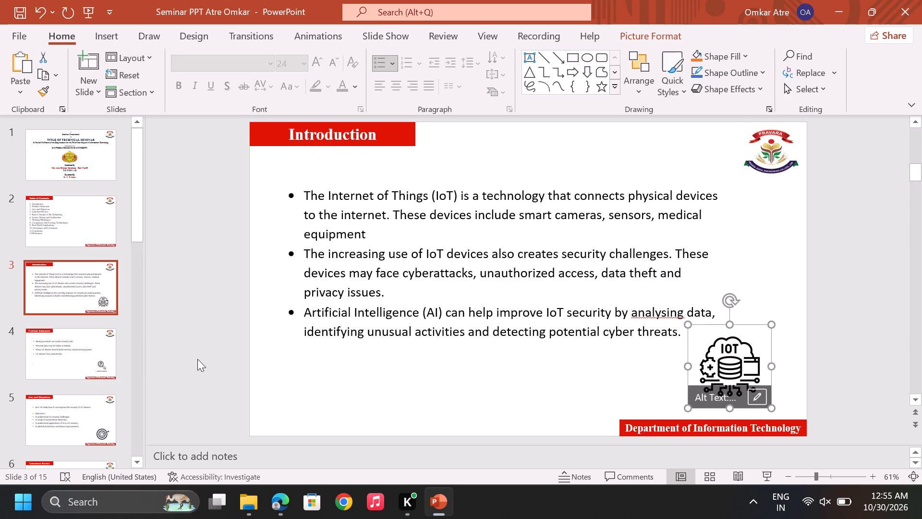
{"action": "key", "text": "Down"}
{"action": "key", "text": "Down"}
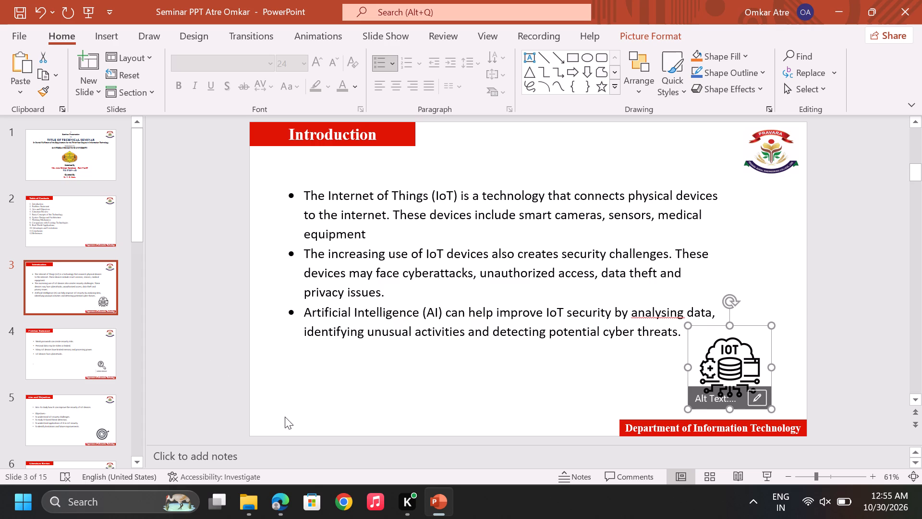
Review the slides from Problem Statement through Working Mechanism for ones needing an image.
{"action": "left_click", "coordinate": [288, 406]}
{"action": "key", "text": "Down"}
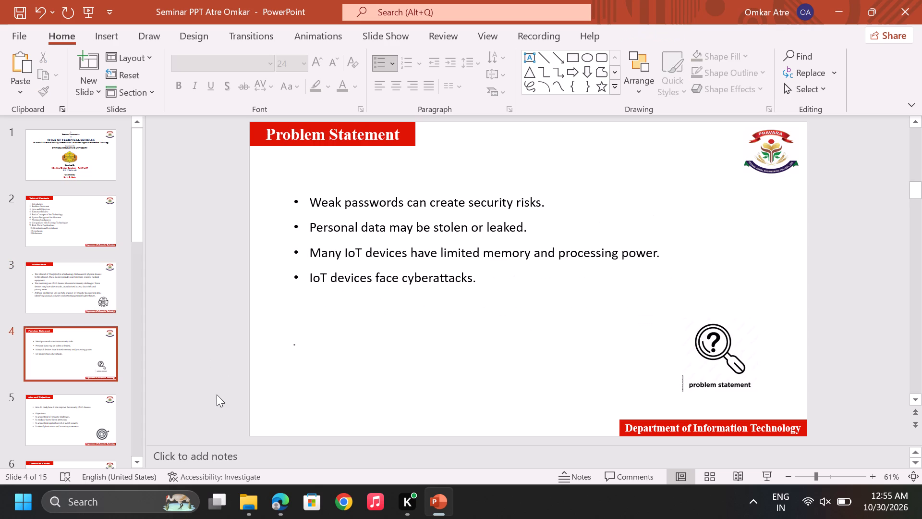
{"action": "key", "text": "Down"}
{"action": "key", "text": "Down"}
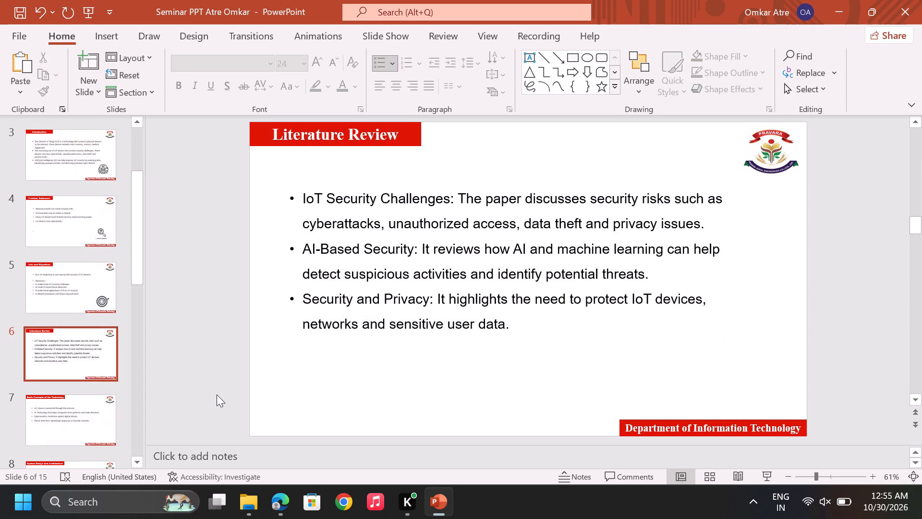
{"action": "key", "text": "Down"}
{"action": "key", "text": "Down"}
{"action": "key", "text": "Down"}
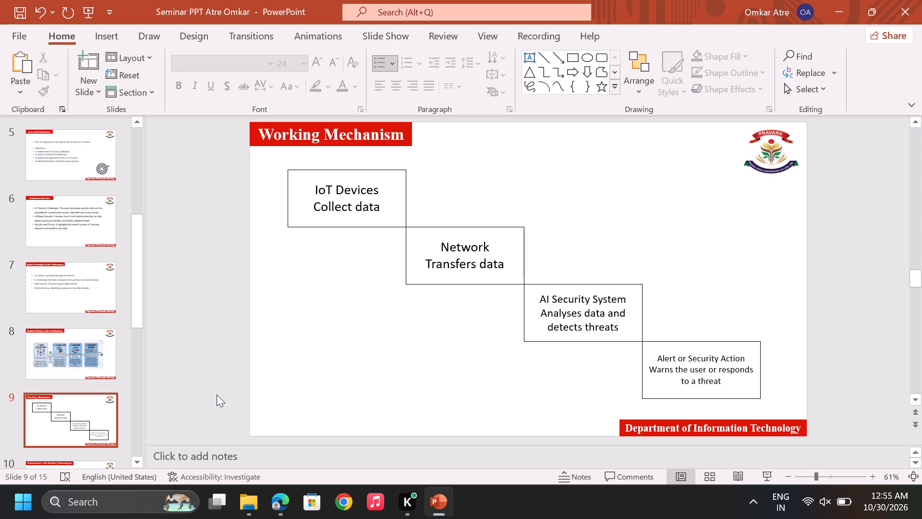
In Edge, close the logo preview and search Bing Images for "Iot working Logo for ppt no bg".
{"action": "key", "text": "alt+Tab"}
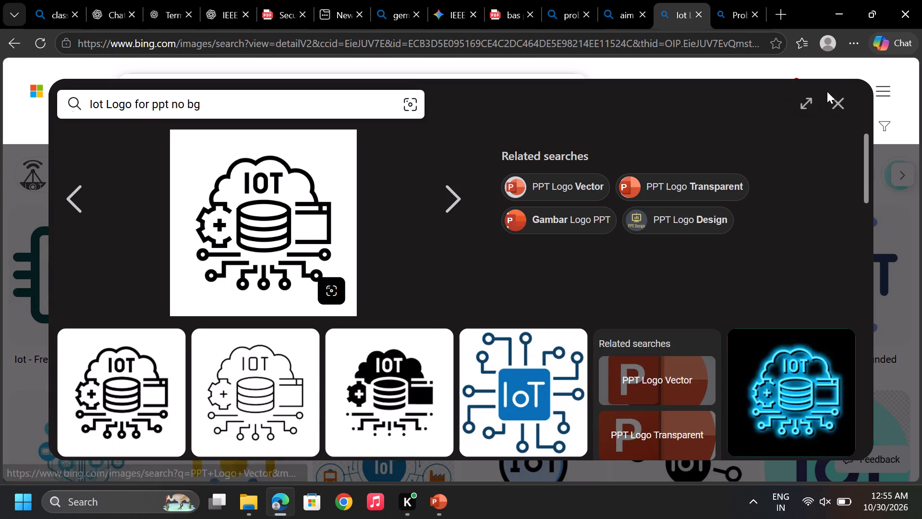
{"action": "left_click", "coordinate": [831, 100]}
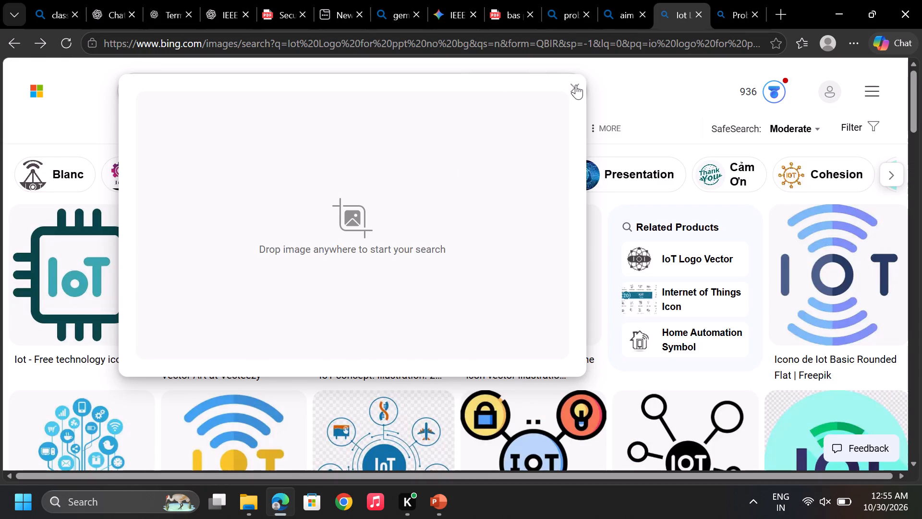
{"action": "left_click", "coordinate": [575, 85]}
{"action": "left_click", "coordinate": [168, 90]}
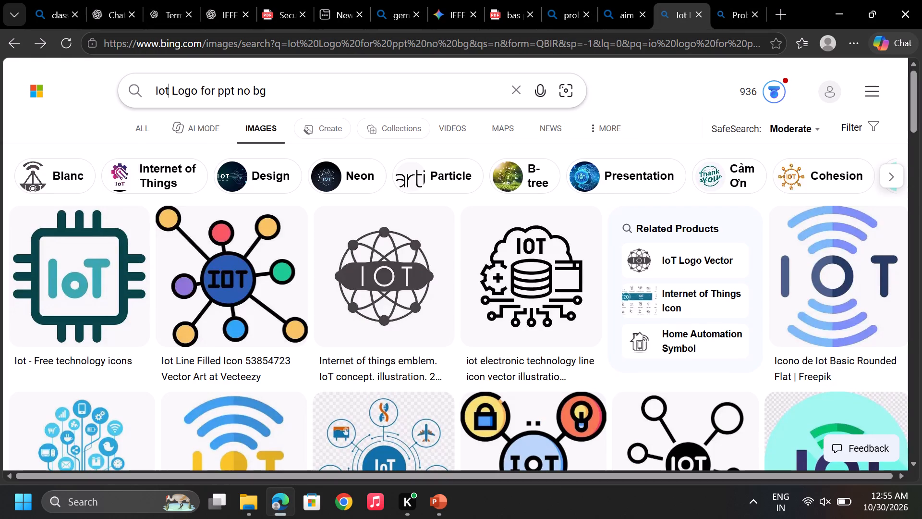
{"action": "key", "text": "space"}
{"action": "type", "text": "woring"}
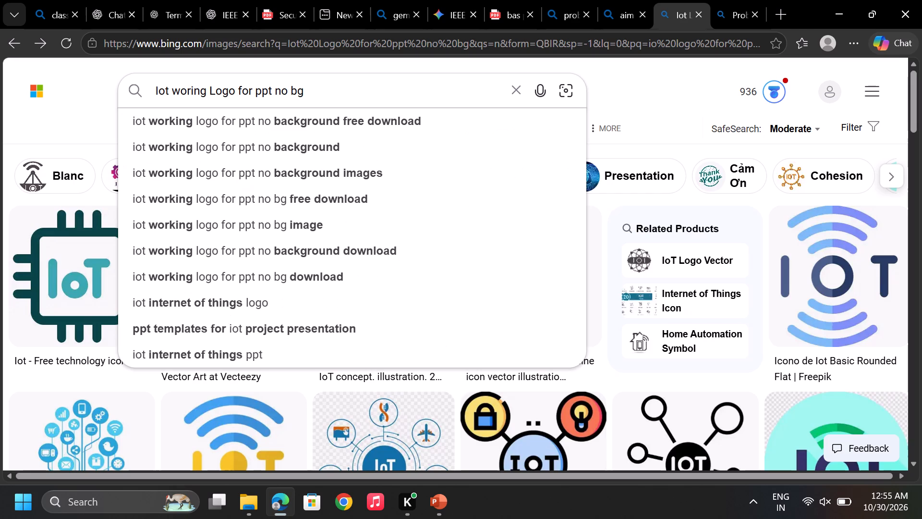
{"action": "key", "text": "BackSpace"}
{"action": "key", "text": "BackSpace"}
{"action": "key", "text": "BackSpace"}
{"action": "type", "text": "king"}
{"action": "key", "text": "Return"}
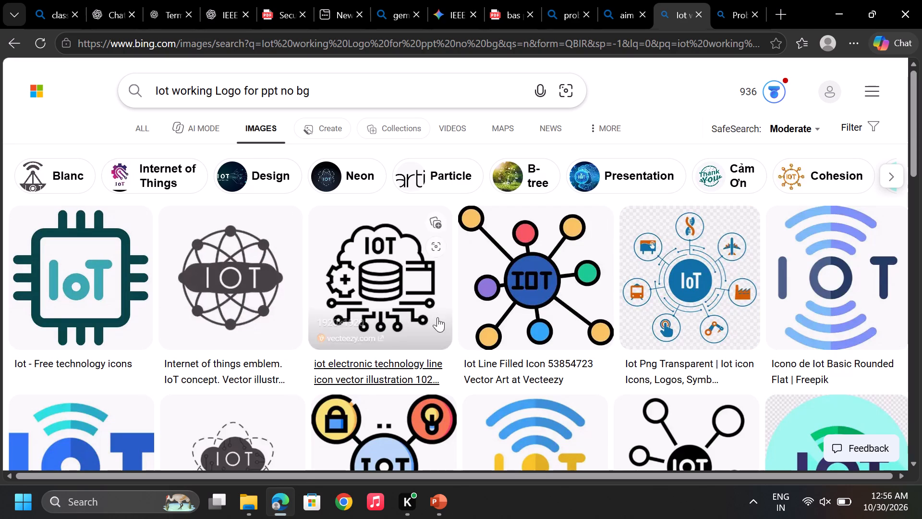
Look through the IoT working logo results and check them against the Working Mechanism slide in PowerPoint.
{"action": "scroll", "coordinate": [621, 251], "scroll_direction": "down", "scroll_amount": 3}
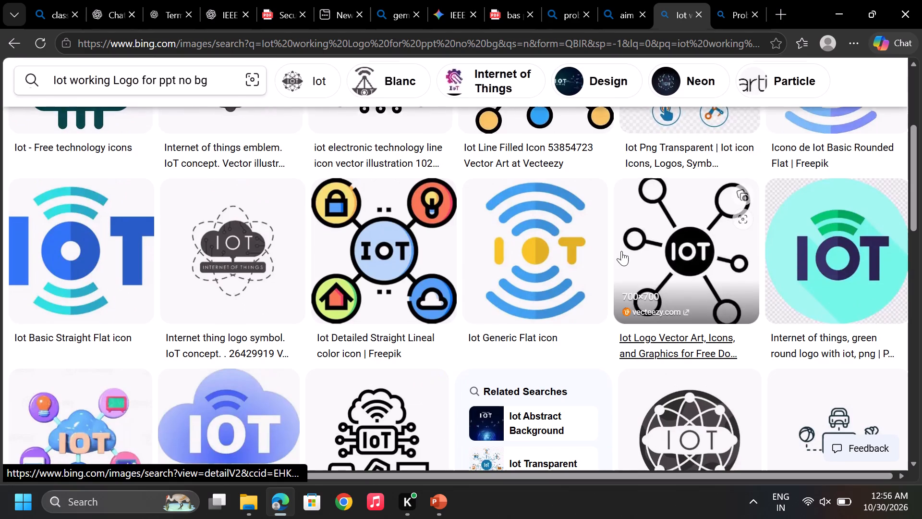
{"action": "scroll", "coordinate": [619, 251], "scroll_direction": "down", "scroll_amount": 3}
{"action": "scroll", "coordinate": [338, 259], "scroll_direction": "up", "scroll_amount": 5}
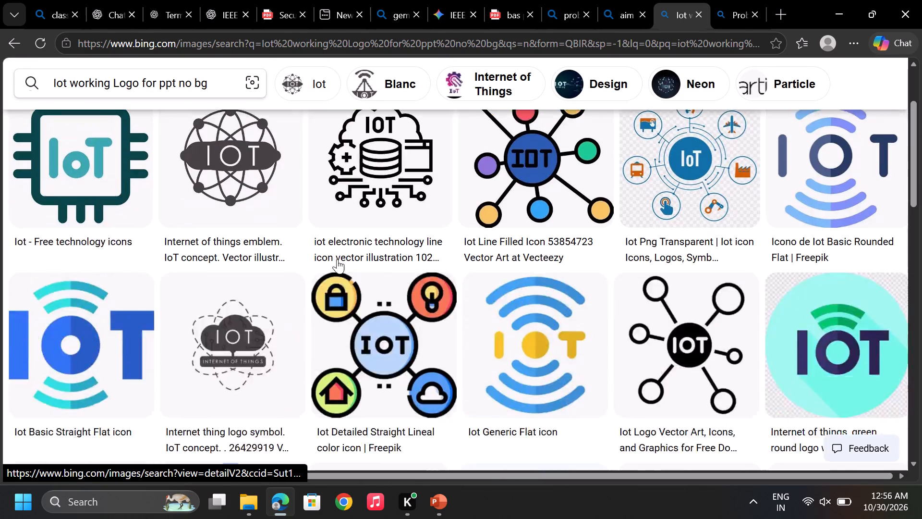
{"action": "scroll", "coordinate": [337, 259], "scroll_direction": "up", "scroll_amount": 7}
{"action": "key", "text": "alt+Tab"}
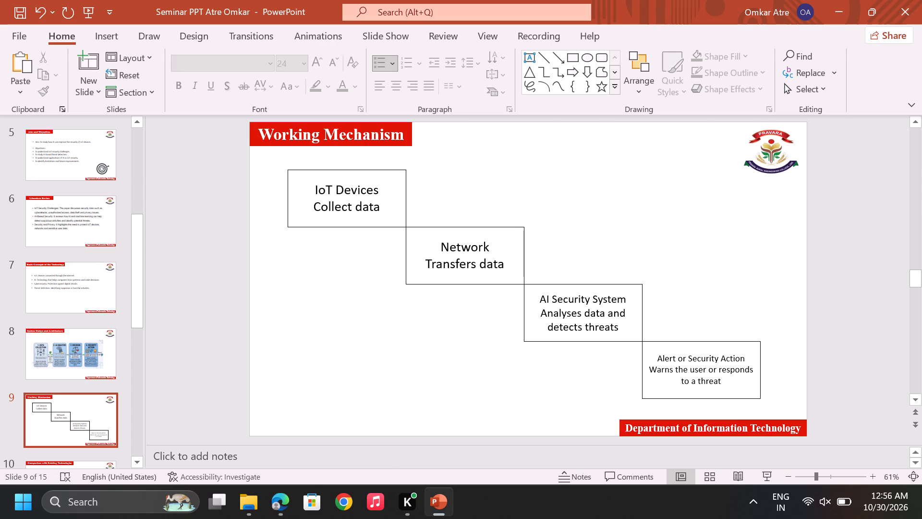
{"action": "key", "text": "alt+Tab"}
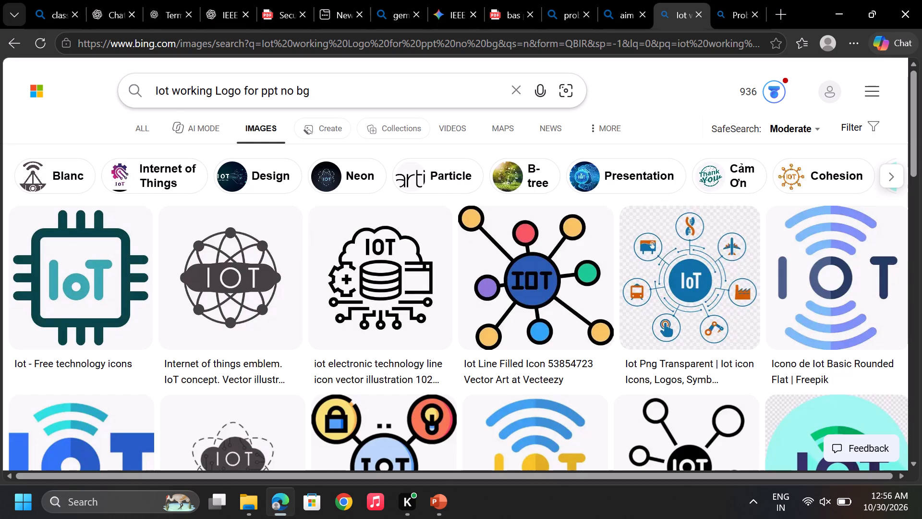
In Edge, change the Bing Images search to "working flow Logo for ppt no bg".
{"action": "left_click_drag", "start_coordinate": [170, 89], "coordinate": [150, 89]}
{"action": "key", "text": "BackSpace"}
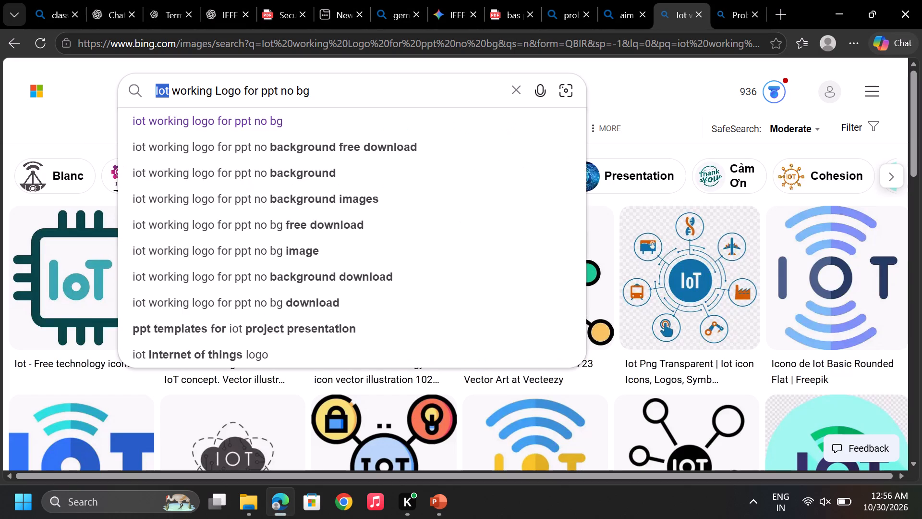
{"action": "key", "text": "Right"}
{"action": "key", "text": "Right"}
{"action": "key", "text": "Right"}
{"action": "key", "text": "Right"}
{"action": "key", "text": "Right"}
{"action": "key", "text": "Right"}
{"action": "key", "text": "Right"}
{"action": "key", "text": "Right"}
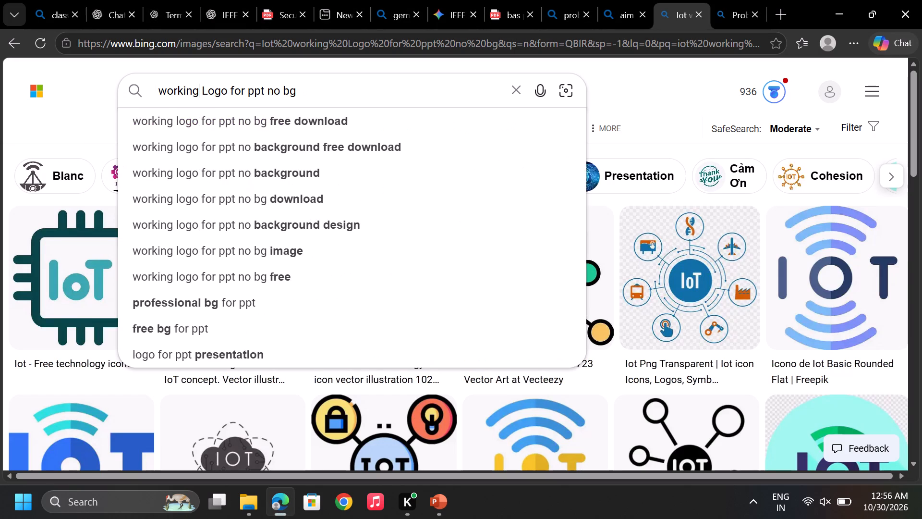
{"action": "key", "text": "Right"}
{"action": "type", "text": "fl"}
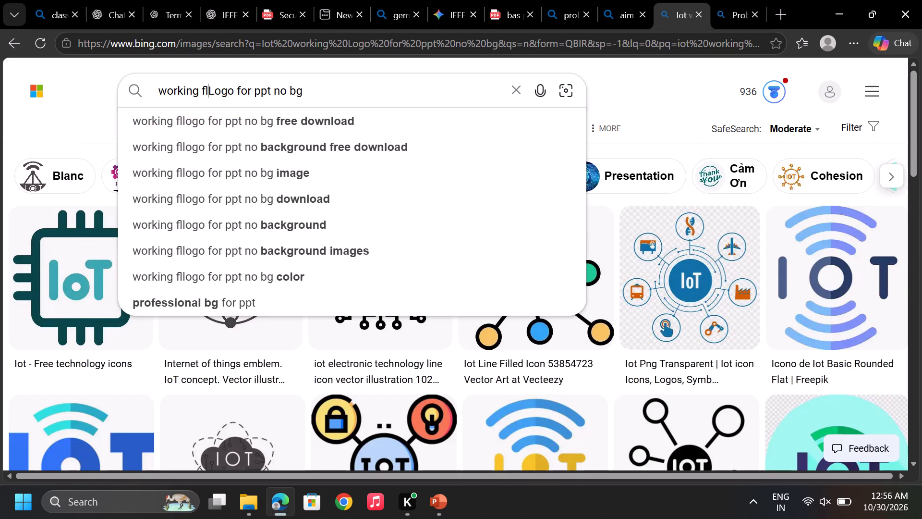
{"action": "type", "text": "ow"}
{"action": "key", "text": "space"}
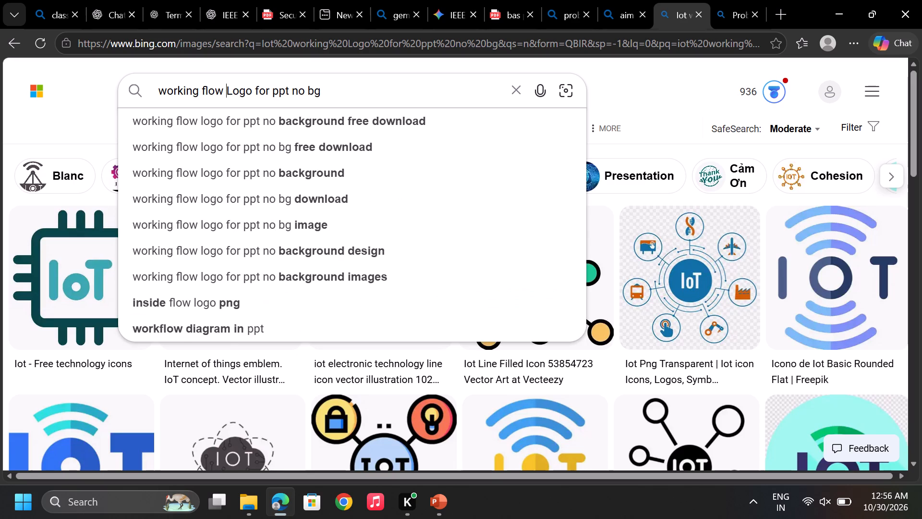
{"action": "key", "text": "Return"}
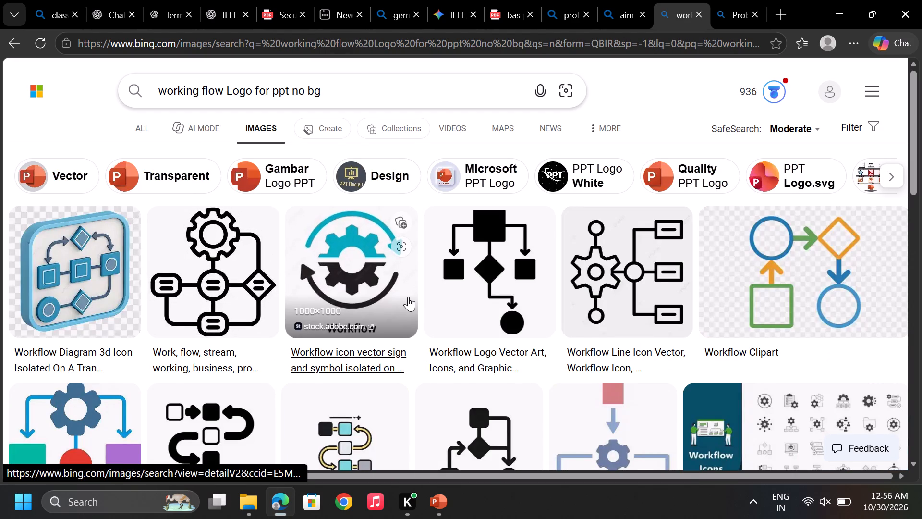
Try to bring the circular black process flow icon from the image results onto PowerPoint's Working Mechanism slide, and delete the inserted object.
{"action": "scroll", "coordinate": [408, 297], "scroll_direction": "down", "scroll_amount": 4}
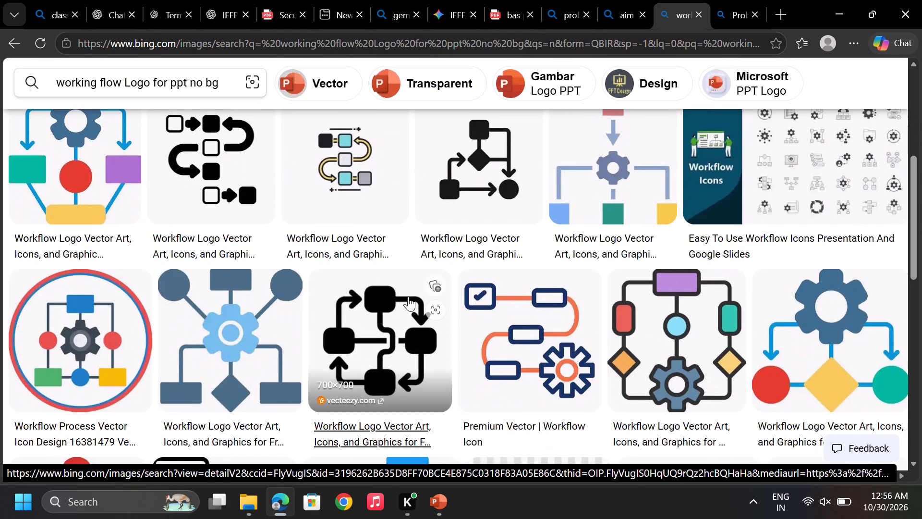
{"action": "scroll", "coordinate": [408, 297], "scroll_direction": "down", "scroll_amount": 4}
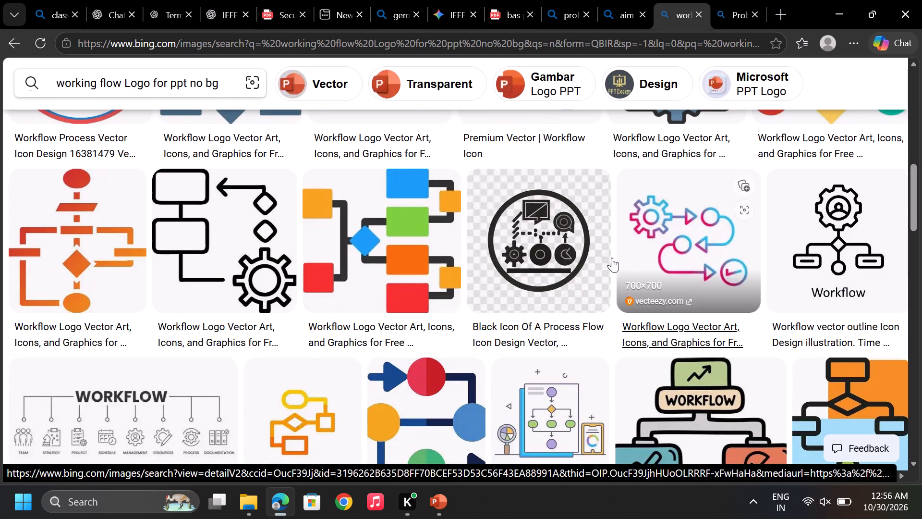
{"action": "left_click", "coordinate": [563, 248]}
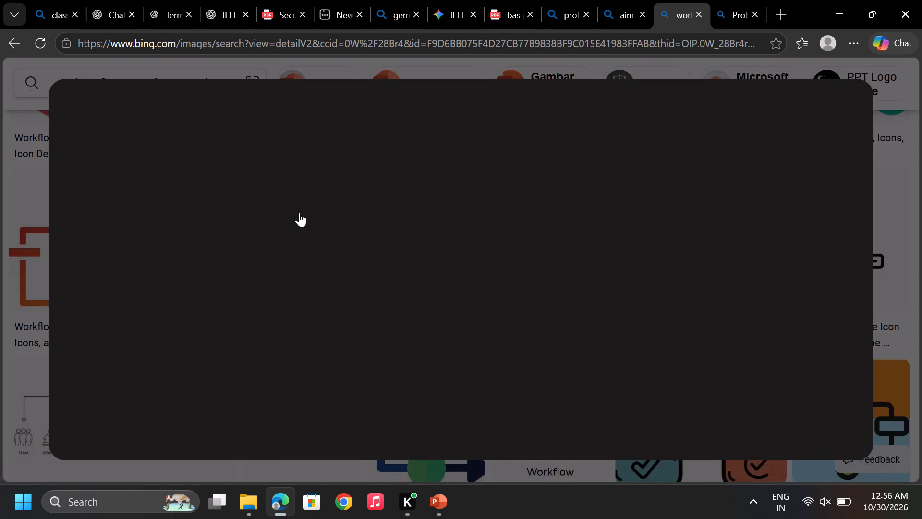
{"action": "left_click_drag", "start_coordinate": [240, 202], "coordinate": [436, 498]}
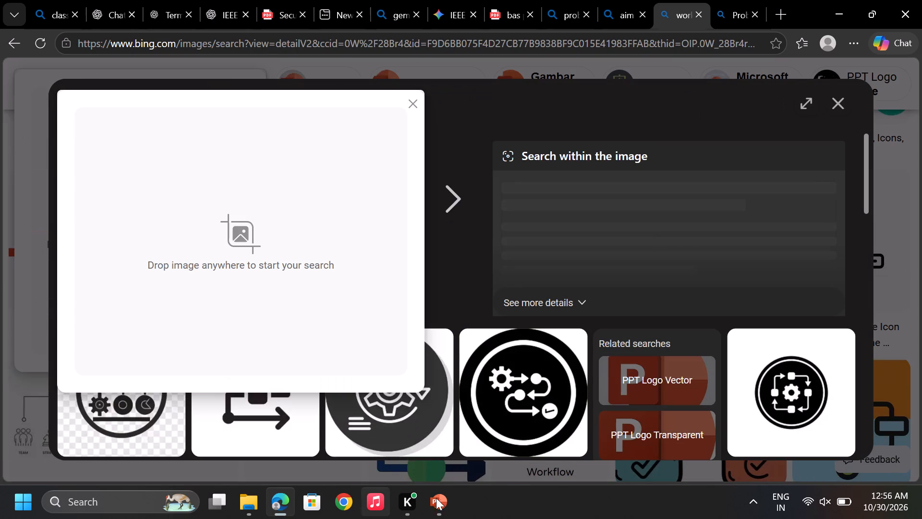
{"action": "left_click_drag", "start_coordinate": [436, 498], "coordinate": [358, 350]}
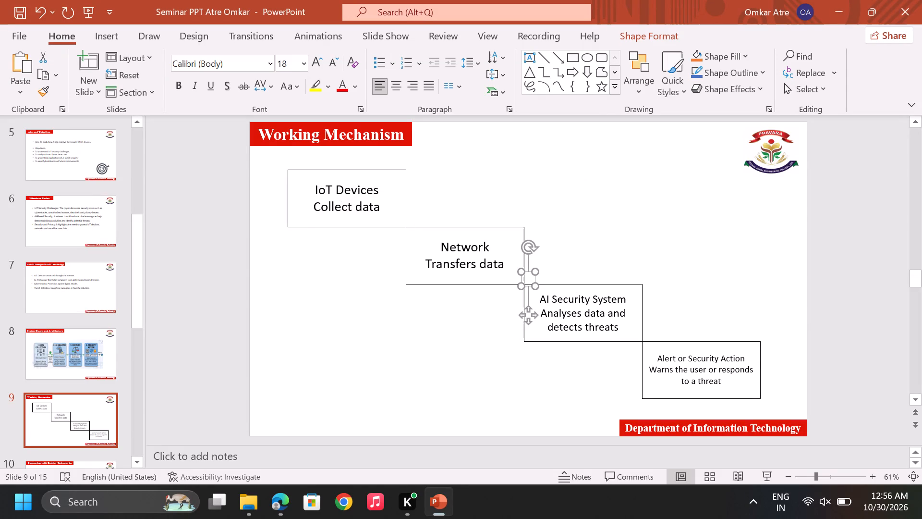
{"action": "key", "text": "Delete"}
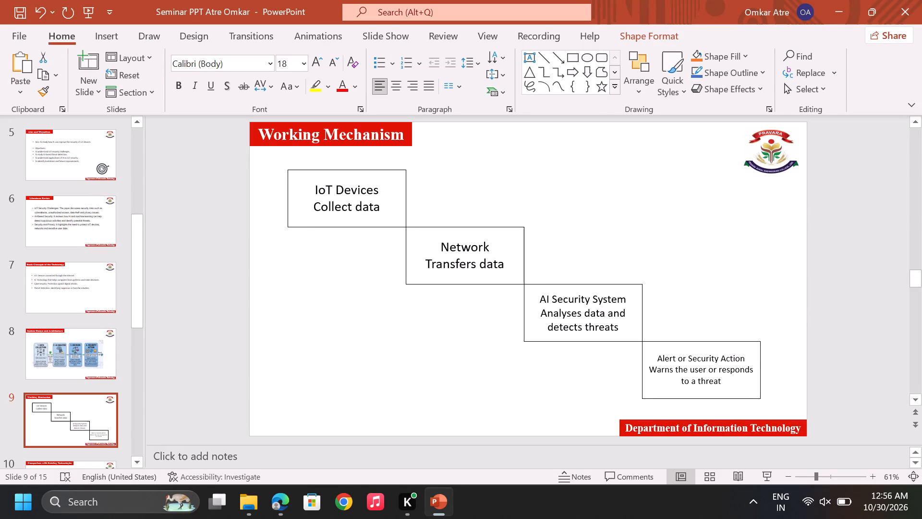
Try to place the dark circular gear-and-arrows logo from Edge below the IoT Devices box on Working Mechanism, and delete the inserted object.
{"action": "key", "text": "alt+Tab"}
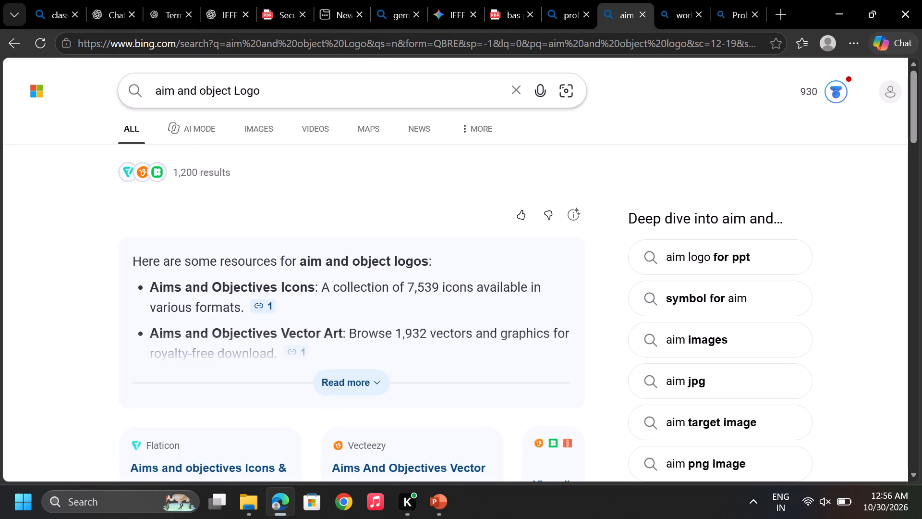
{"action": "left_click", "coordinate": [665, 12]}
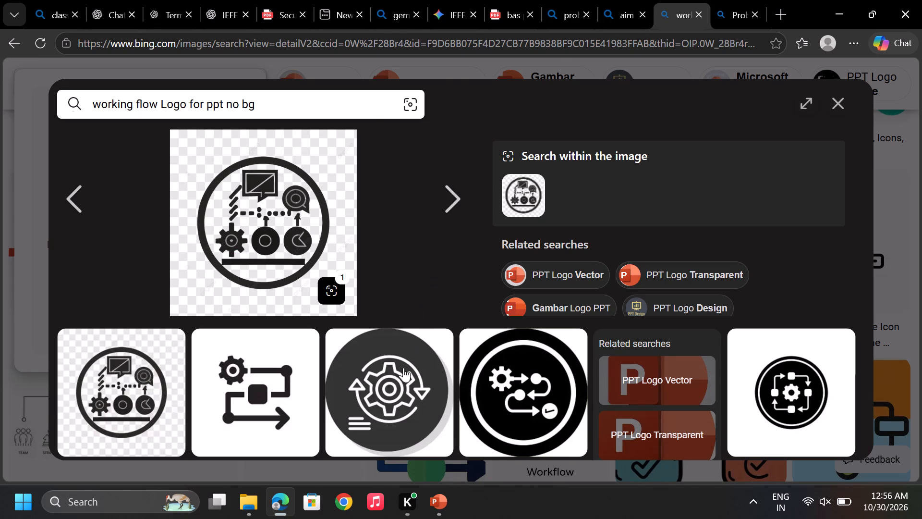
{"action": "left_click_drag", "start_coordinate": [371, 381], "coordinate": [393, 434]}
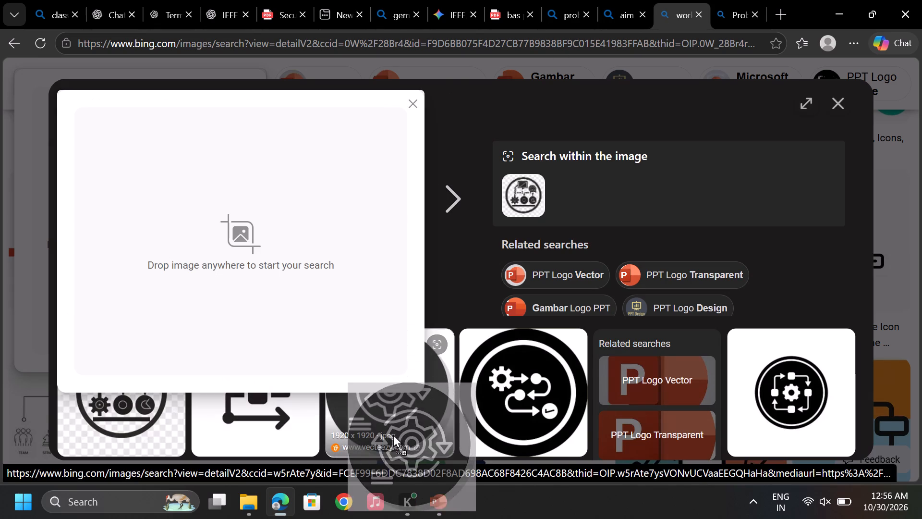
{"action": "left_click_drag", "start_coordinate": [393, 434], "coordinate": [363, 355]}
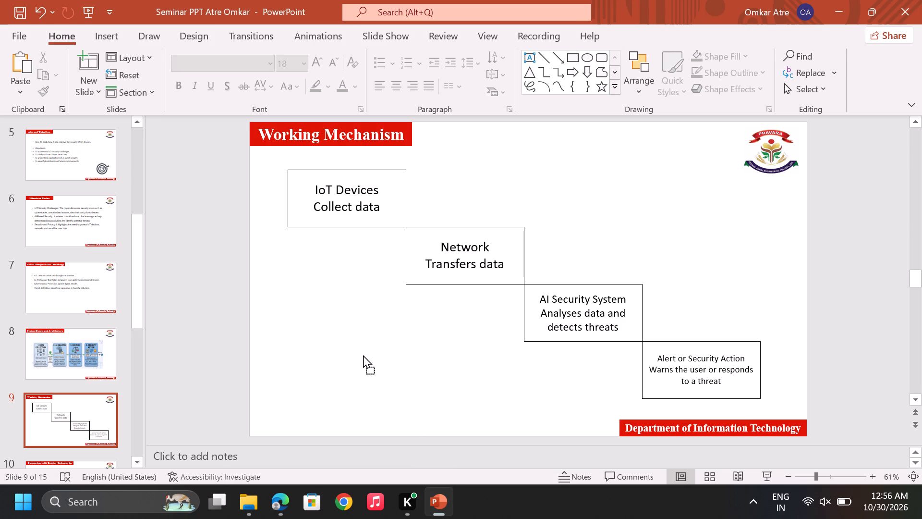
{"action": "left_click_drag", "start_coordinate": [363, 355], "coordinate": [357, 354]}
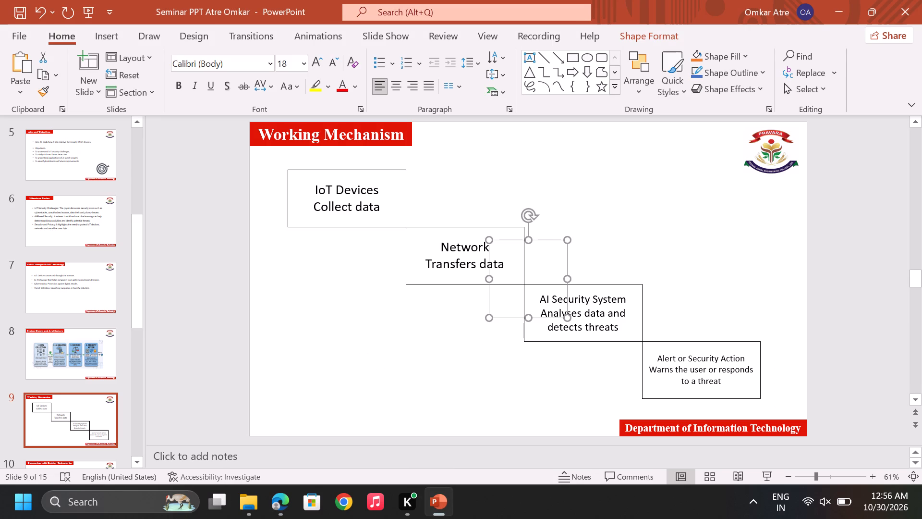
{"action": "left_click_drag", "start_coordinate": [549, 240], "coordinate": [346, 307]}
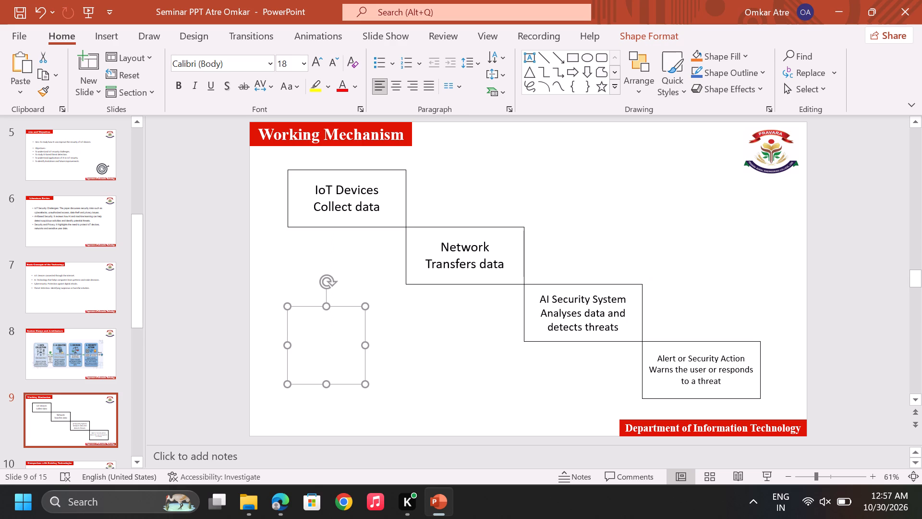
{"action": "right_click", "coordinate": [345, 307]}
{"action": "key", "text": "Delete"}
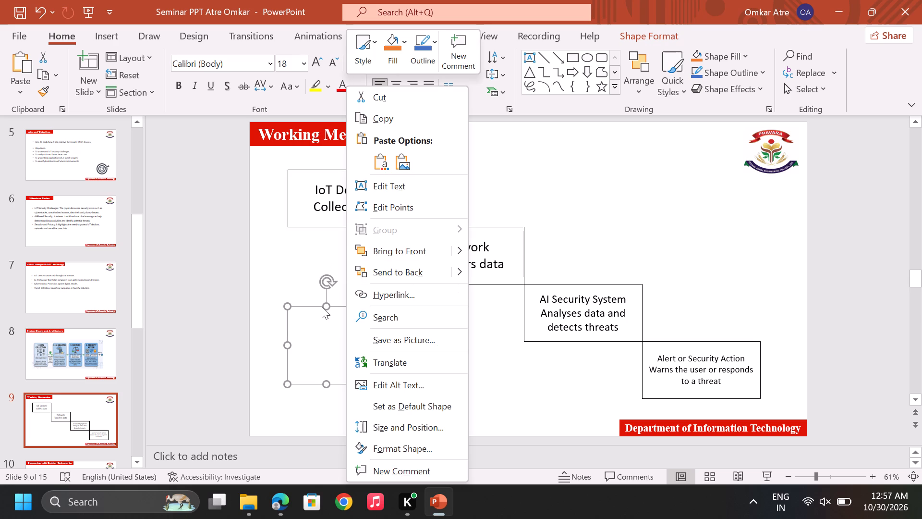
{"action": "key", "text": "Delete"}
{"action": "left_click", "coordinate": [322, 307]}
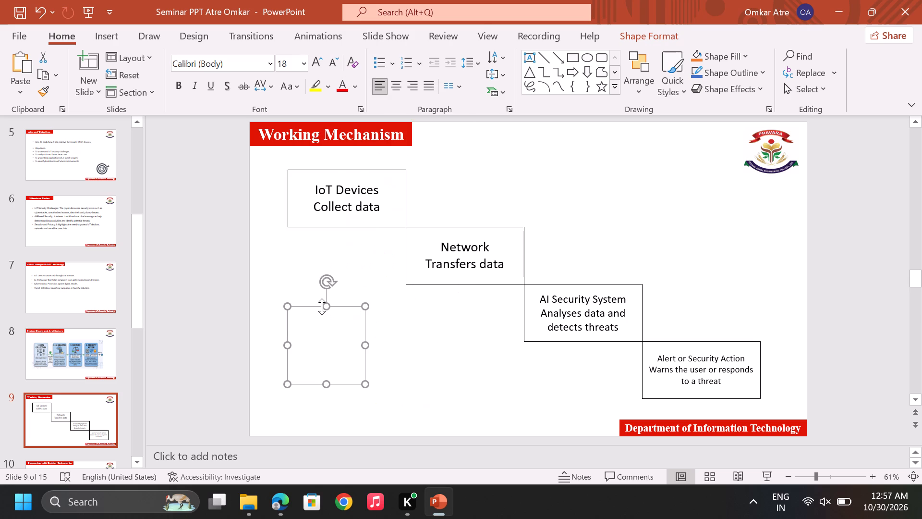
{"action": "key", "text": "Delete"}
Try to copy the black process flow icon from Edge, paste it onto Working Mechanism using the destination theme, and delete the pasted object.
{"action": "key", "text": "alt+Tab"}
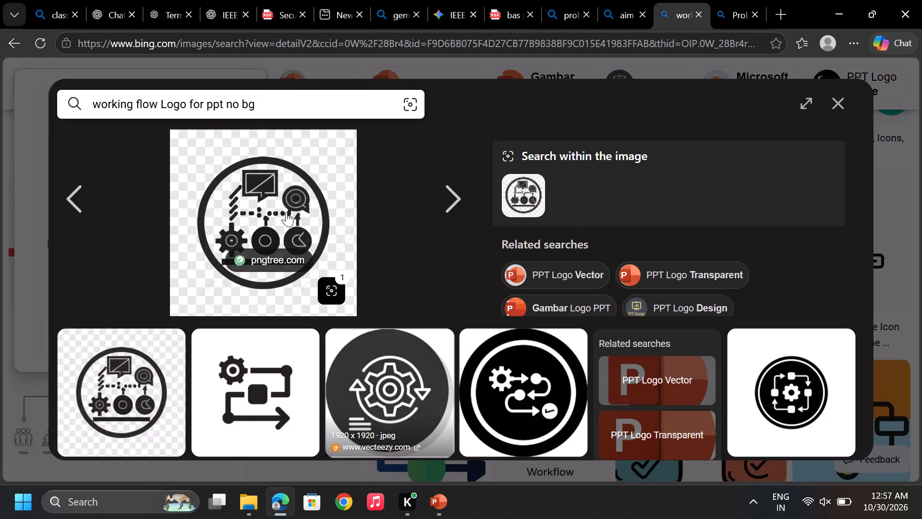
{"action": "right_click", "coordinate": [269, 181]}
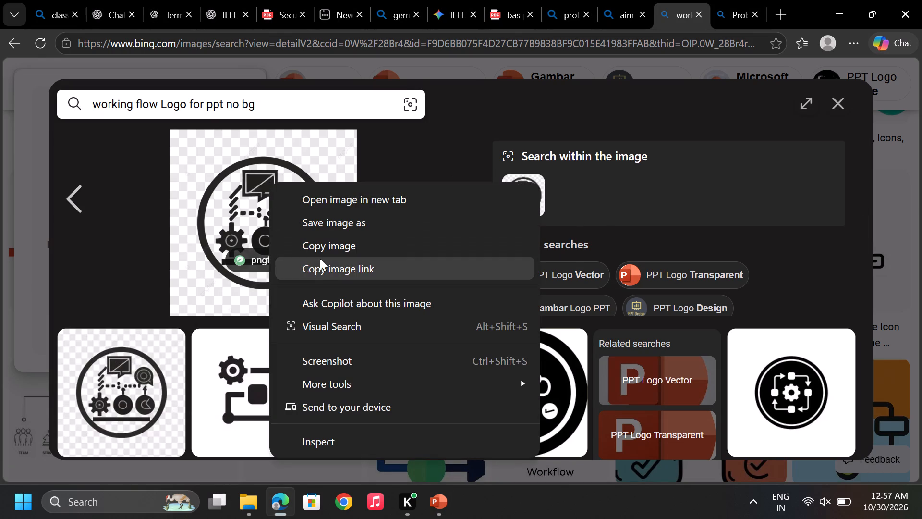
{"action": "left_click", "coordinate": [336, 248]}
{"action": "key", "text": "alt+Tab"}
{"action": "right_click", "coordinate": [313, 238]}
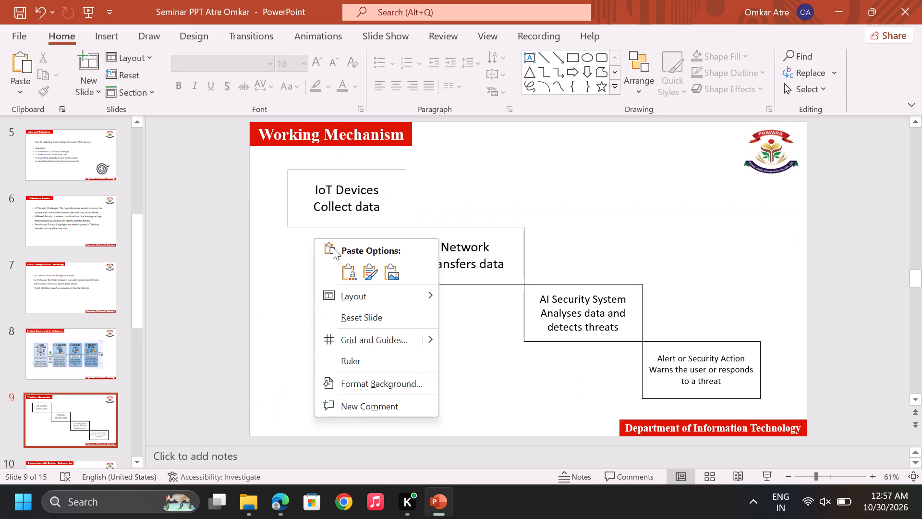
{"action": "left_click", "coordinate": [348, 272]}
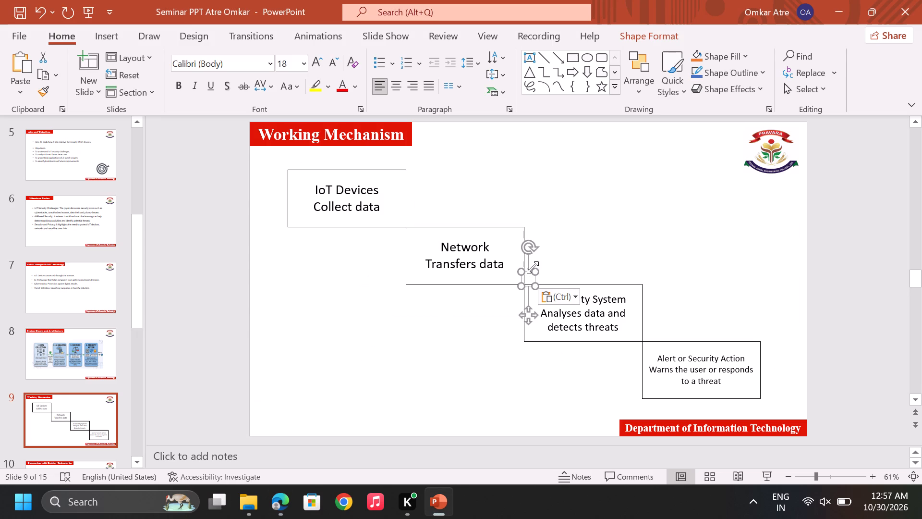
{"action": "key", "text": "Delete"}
In Edge, close the enlarged image preview and change the Bing Images search to "working flow name Logo for ppt no bg".
{"action": "key", "text": "alt+Tab"}
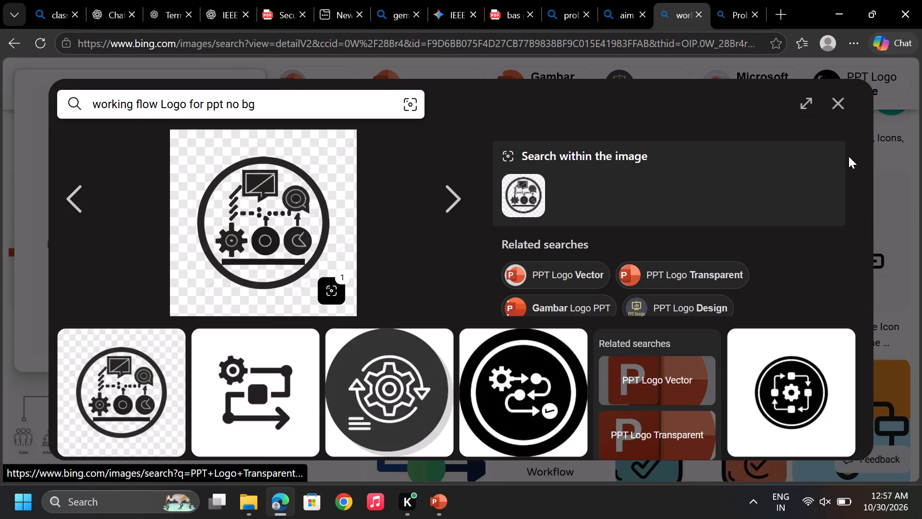
{"action": "left_click", "coordinate": [843, 102]}
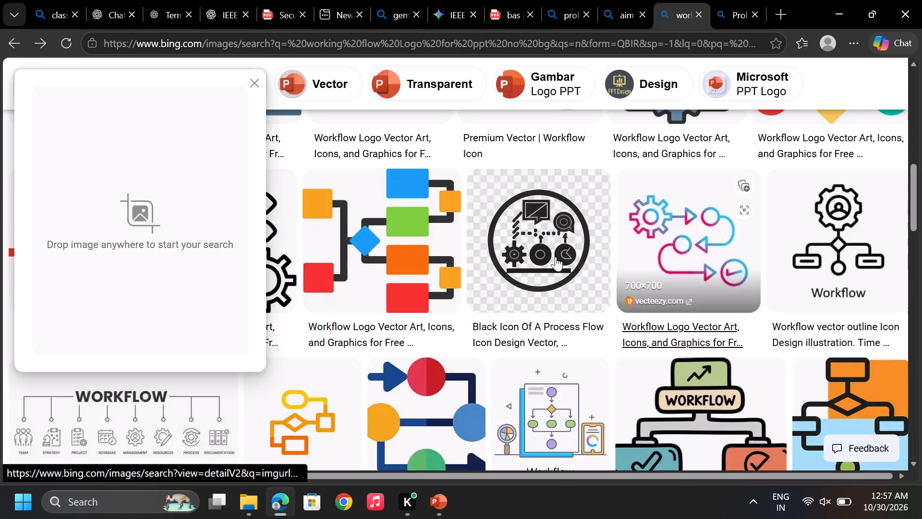
{"action": "scroll", "coordinate": [508, 289], "scroll_direction": "down", "scroll_amount": 3}
{"action": "scroll", "coordinate": [693, 249], "scroll_direction": "down", "scroll_amount": 4}
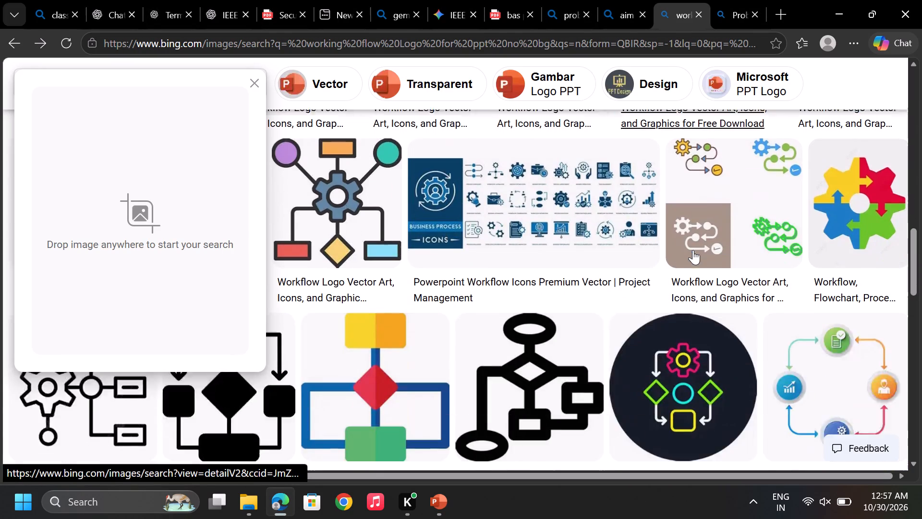
{"action": "left_click", "coordinate": [251, 82]}
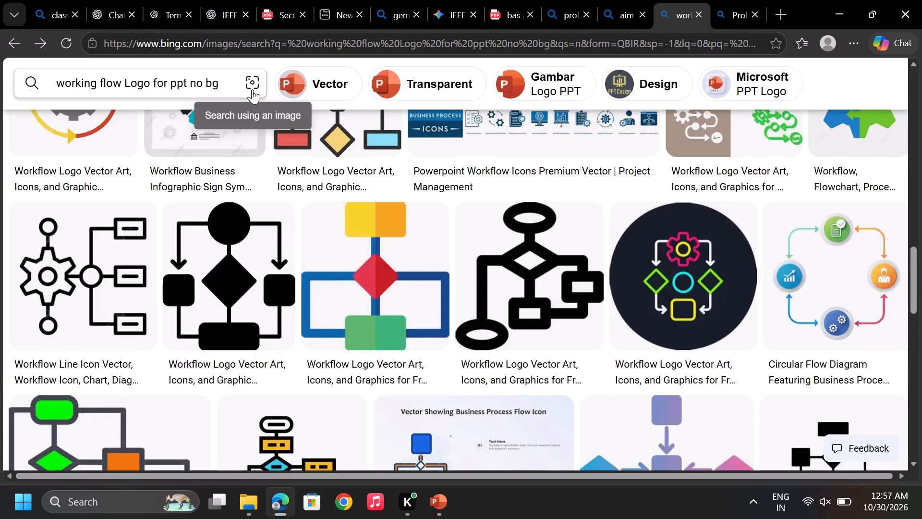
{"action": "scroll", "coordinate": [349, 219], "scroll_direction": "up", "scroll_amount": 6}
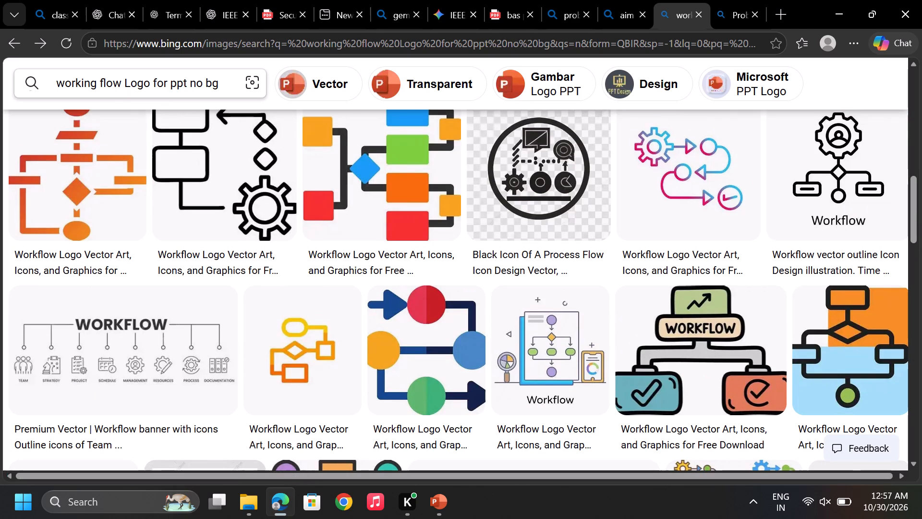
{"action": "left_click_drag", "start_coordinate": [150, 88], "coordinate": [117, 87]}
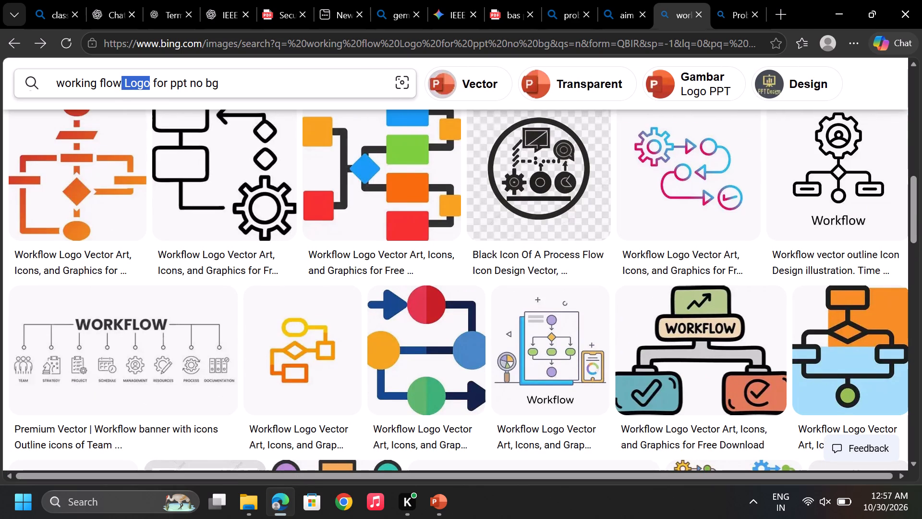
{"action": "left_click_drag", "start_coordinate": [117, 87], "coordinate": [126, 84]}
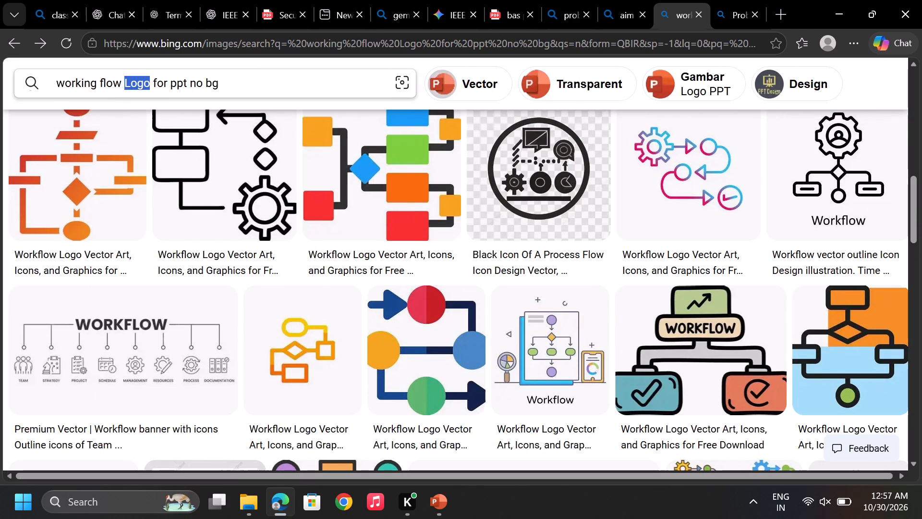
{"action": "left_click", "coordinate": [123, 86]}
{"action": "type", "text": "name"}
{"action": "key", "text": "space"}
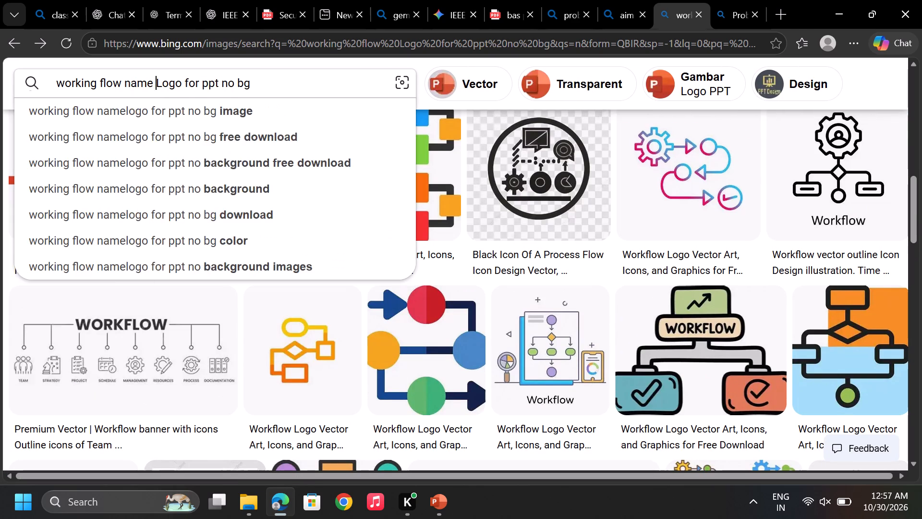
{"action": "key", "text": "Return"}
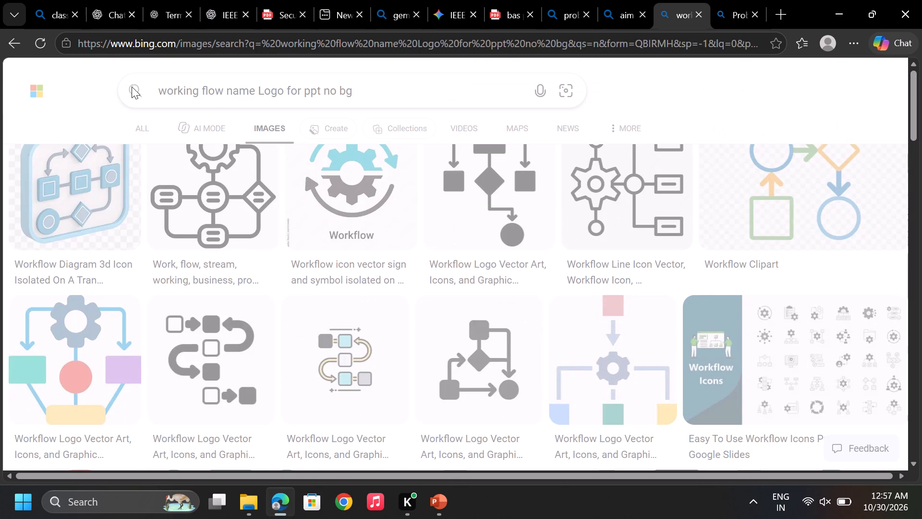
Look through the workflow image results for a logo suited to the Working Mechanism slide.
{"action": "scroll", "coordinate": [261, 278], "scroll_direction": "down", "scroll_amount": 3}
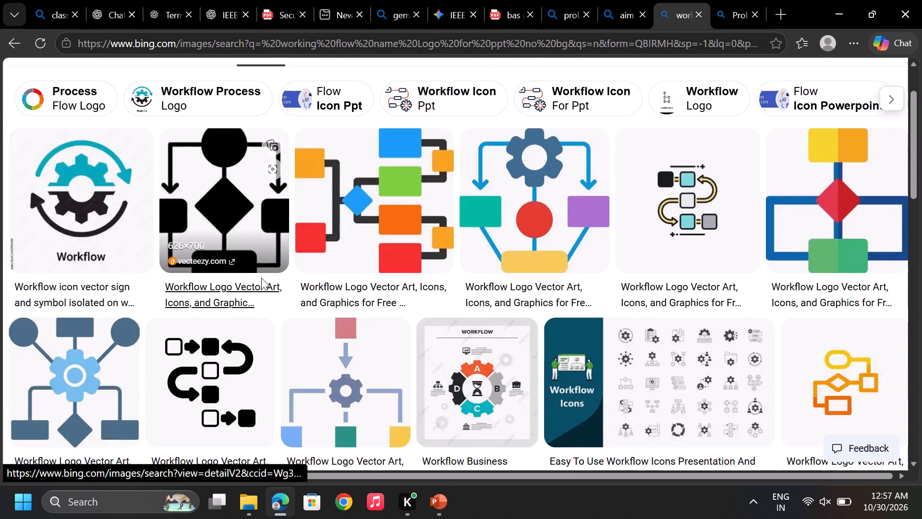
{"action": "scroll", "coordinate": [261, 278], "scroll_direction": "down", "scroll_amount": 5}
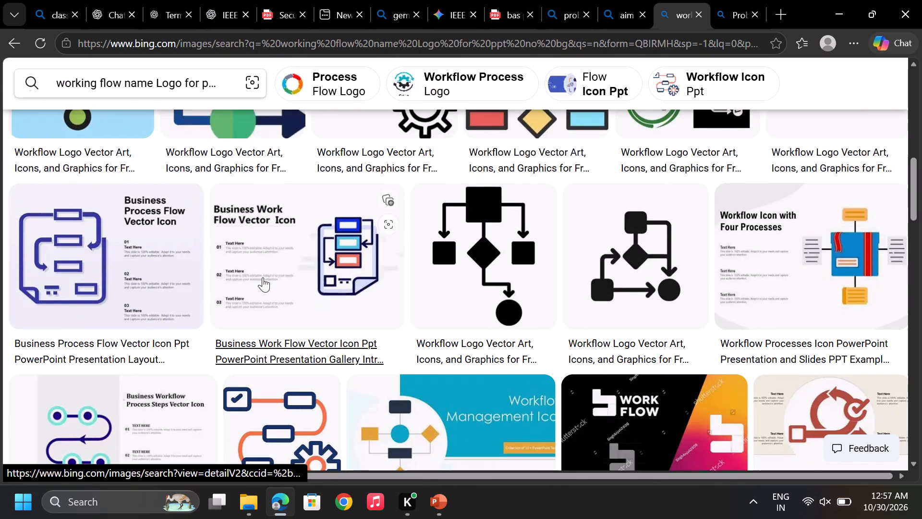
{"action": "scroll", "coordinate": [263, 277], "scroll_direction": "down", "scroll_amount": 8}
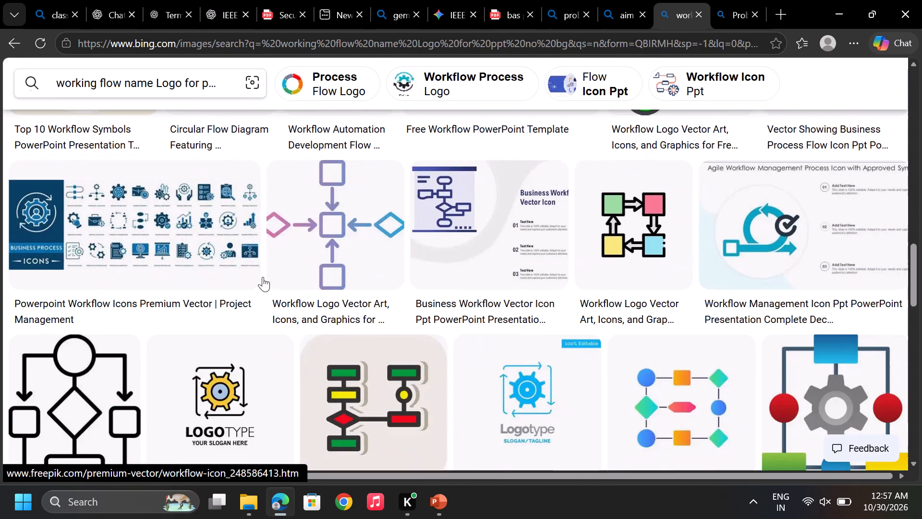
{"action": "scroll", "coordinate": [263, 277], "scroll_direction": "down", "scroll_amount": 1}
{"action": "scroll", "coordinate": [263, 277], "scroll_direction": "up", "scroll_amount": 18}
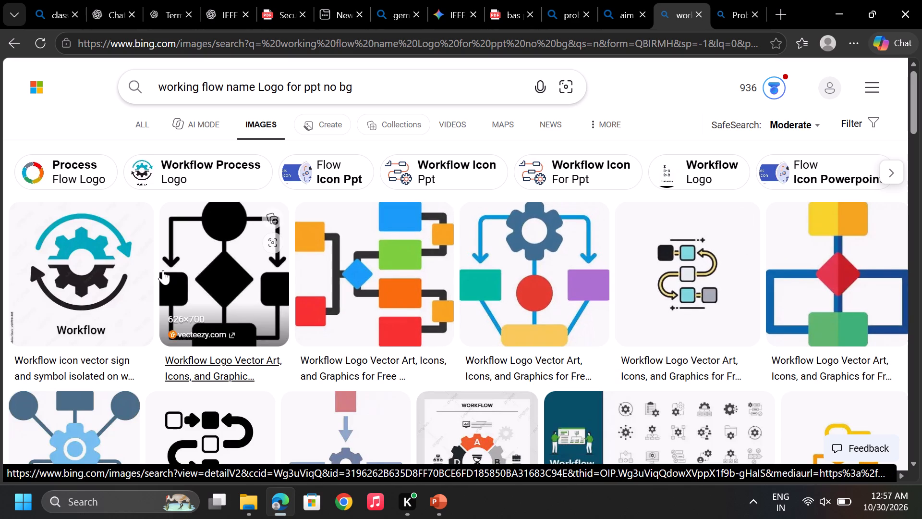
{"action": "scroll", "coordinate": [154, 275], "scroll_direction": "down", "scroll_amount": 2}
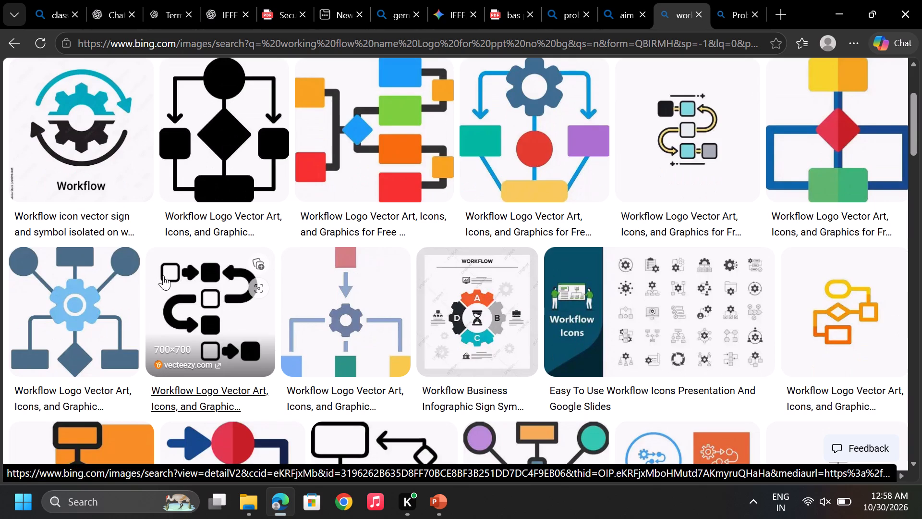
{"action": "scroll", "coordinate": [461, 275], "scroll_direction": "up", "scroll_amount": 2}
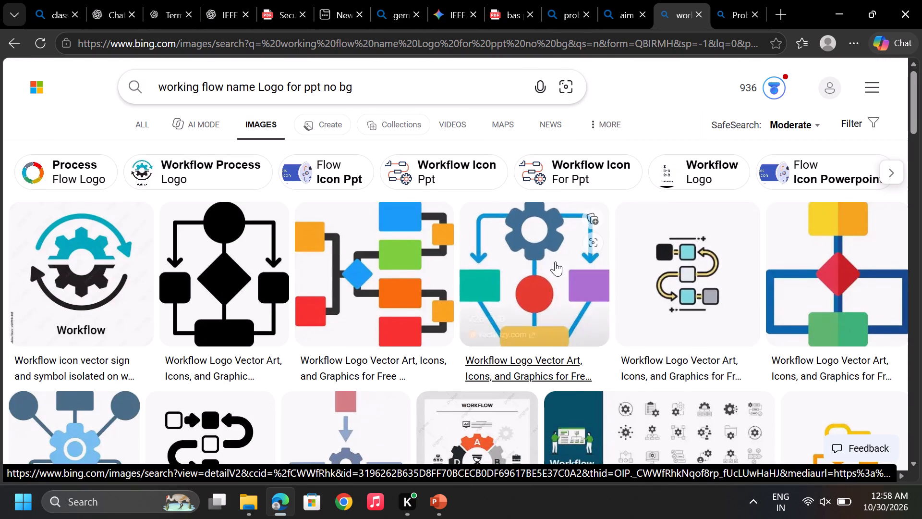
Switch to PowerPoint and review the slides following Working Mechanism, through to the closing THANK YOU slide.
{"action": "key", "text": "alt+Tab"}
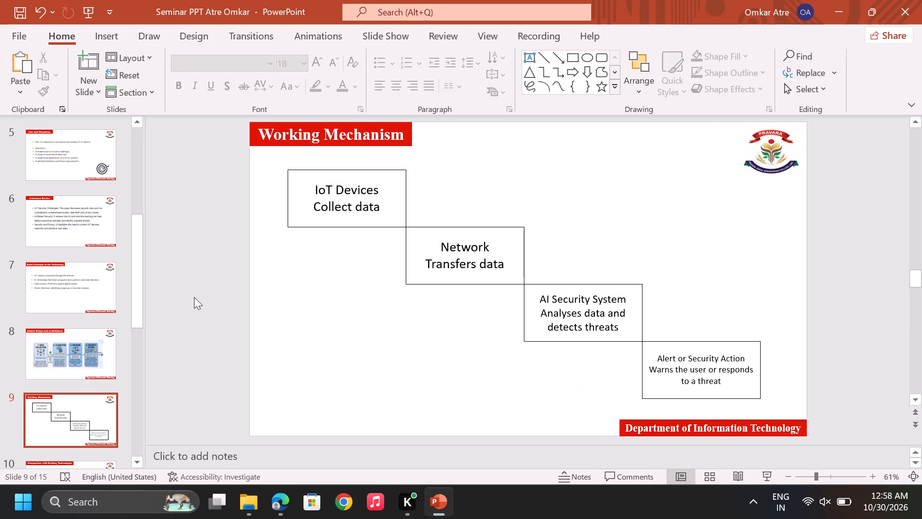
{"action": "scroll", "coordinate": [74, 244], "scroll_direction": "down", "scroll_amount": 2}
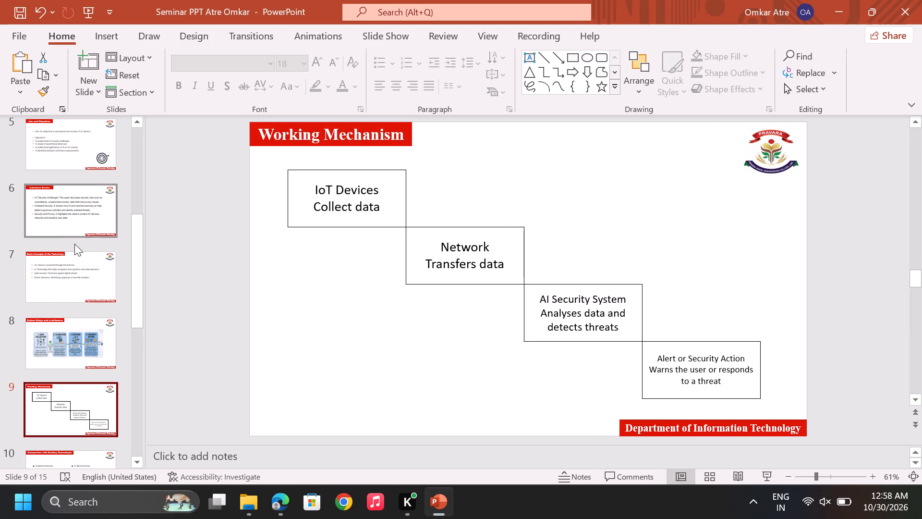
{"action": "scroll", "coordinate": [74, 244], "scroll_direction": "down", "scroll_amount": 4}
{"action": "left_click", "coordinate": [73, 311]}
{"action": "scroll", "coordinate": [73, 311], "scroll_direction": "down", "scroll_amount": 3}
{"action": "left_click", "coordinate": [73, 311]}
{"action": "left_click", "coordinate": [82, 288]}
{"action": "key", "text": "Down"}
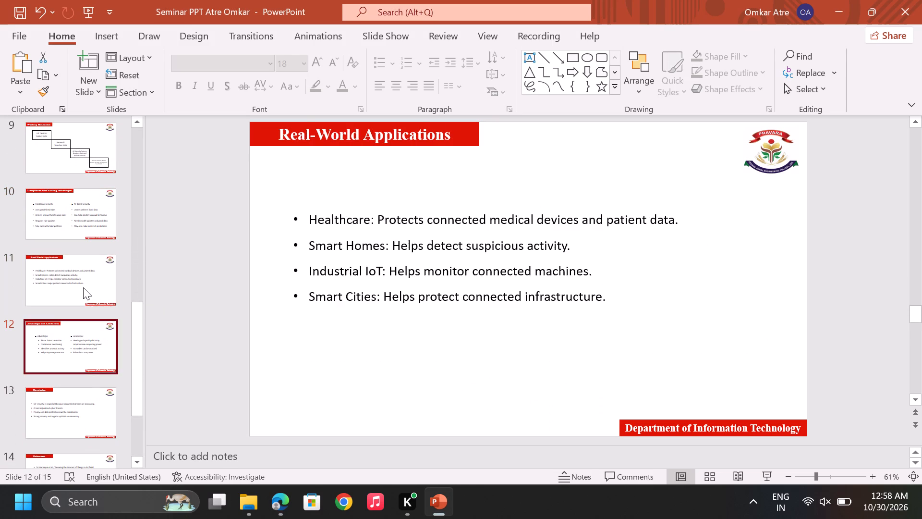
{"action": "key", "text": "Down"}
{"action": "key", "text": "Down"}
{"action": "key", "text": "Down"}
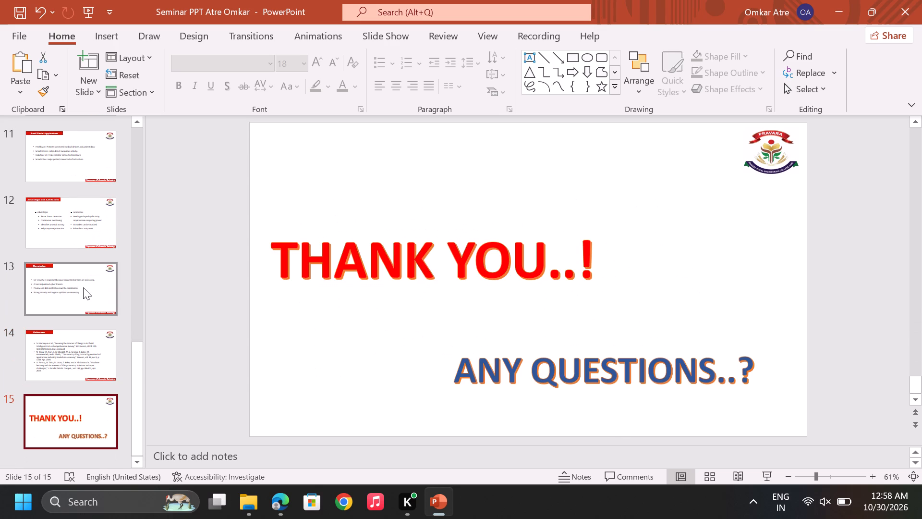
Save the seminar presentation.
{"action": "key", "text": "ctrl+s"}
{"action": "key", "text": "ctrl+s"}
{"action": "key", "text": "ctrl+s"}
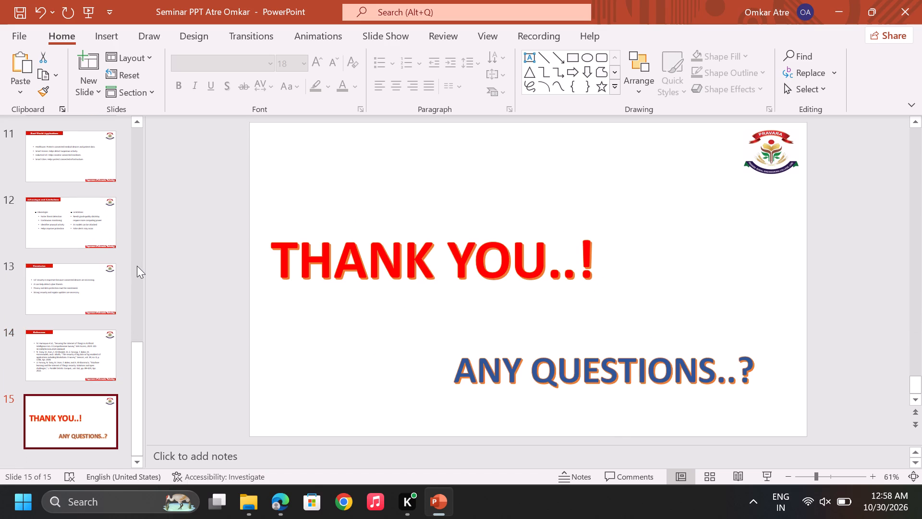
Close the PowerPoint window with the seminar presentation and the Edge window with the image search.
{"action": "left_click", "coordinate": [921, 0]}
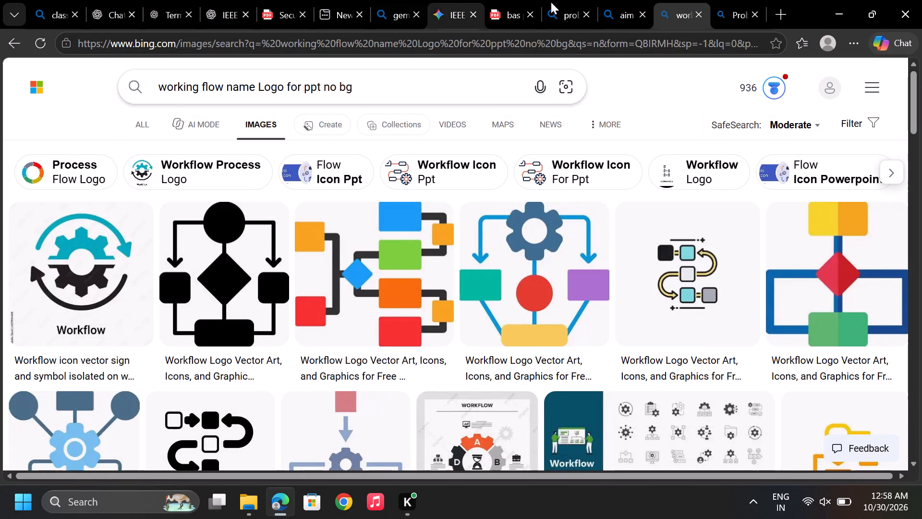
{"action": "left_click", "coordinate": [921, 1]}
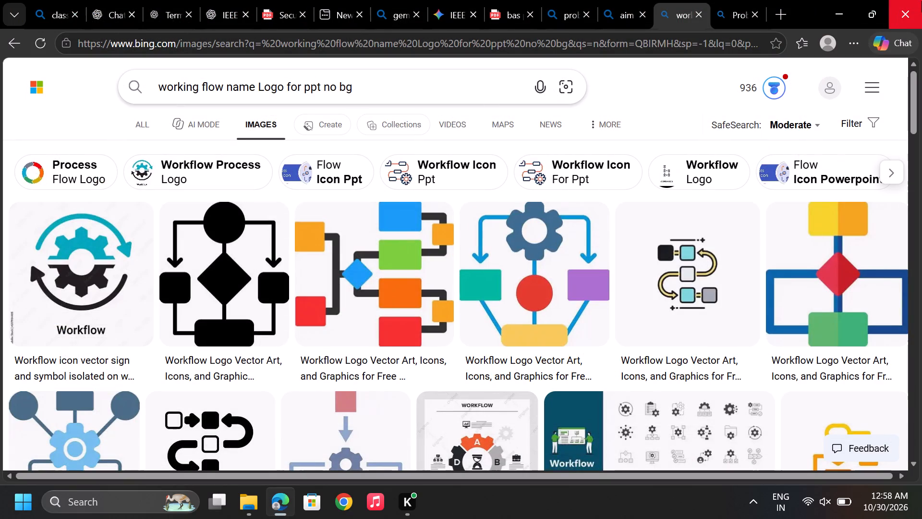